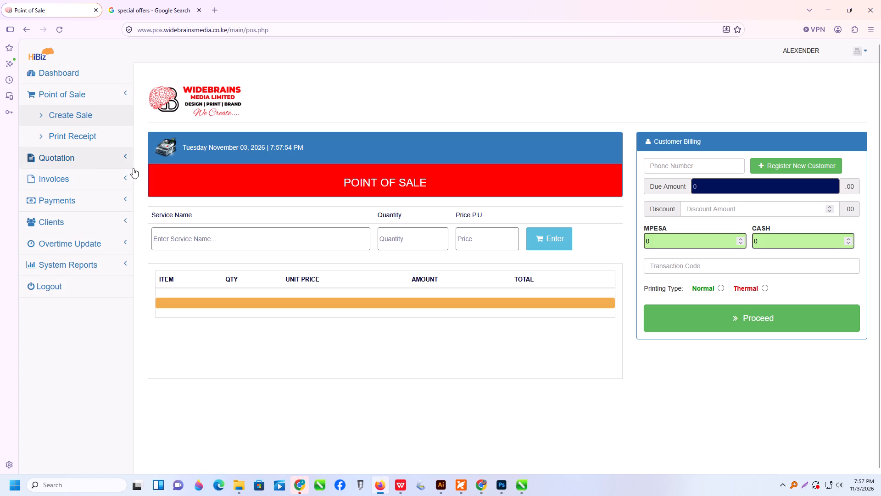
Fill in the sale item with service name hoodie printing, quantity 1 and a unit price starting with 25.
click(176, 230)
text(hodd)
key(BackSpace)
key(BackSpace)
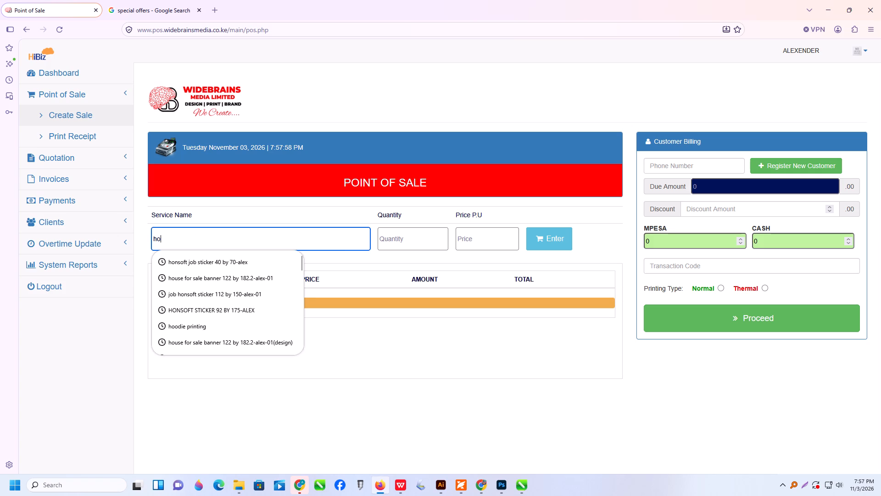
text(od)
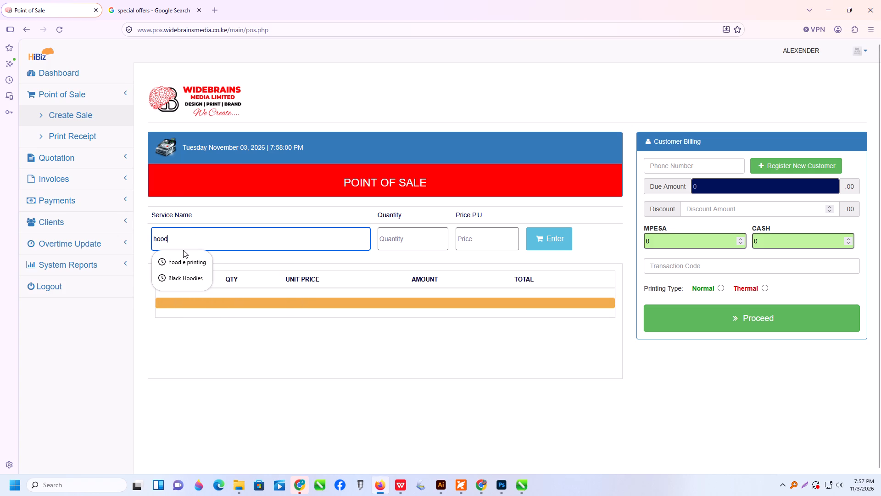
click(180, 262)
click(399, 241)
key(1)
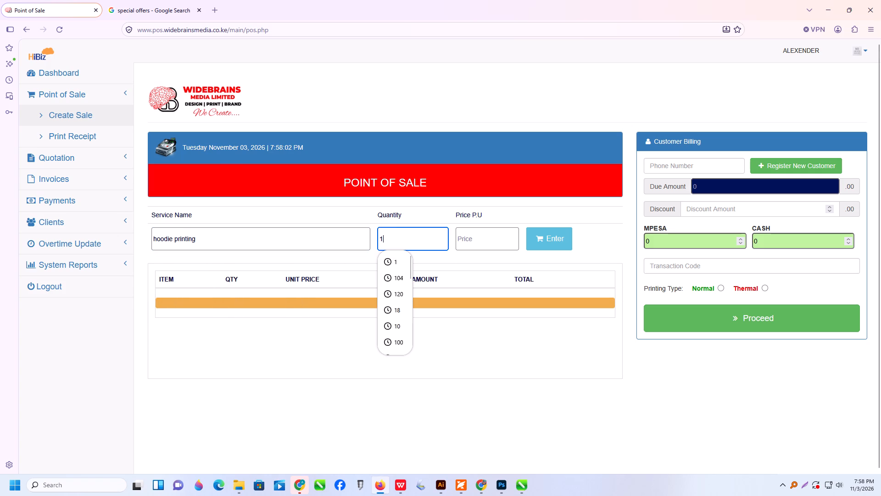
click(476, 245)
text(25)
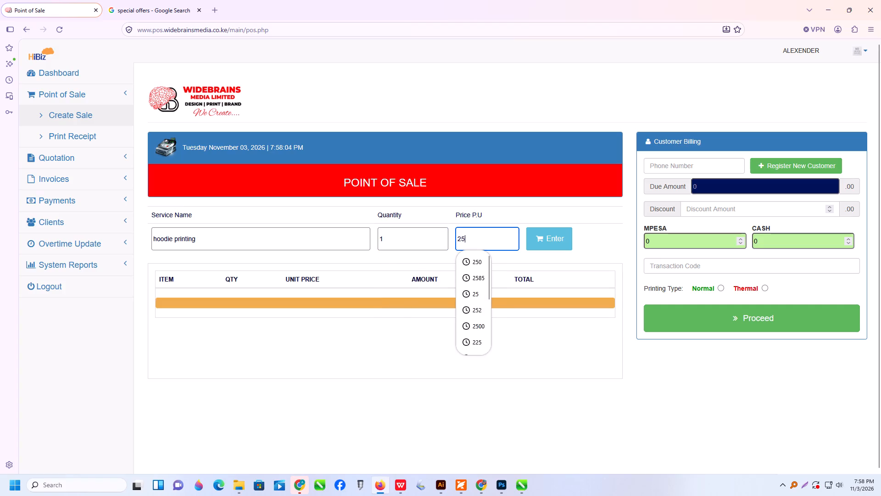
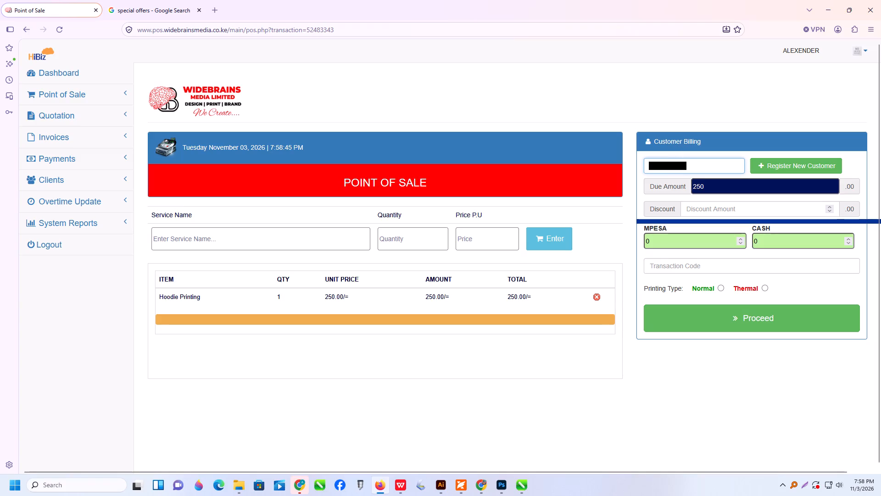
Register a new customer with the client's name and the phone number moved over from the billing phone field.
drag(696, 170, 697, 170)
key(ctrl+x)
click(782, 166)
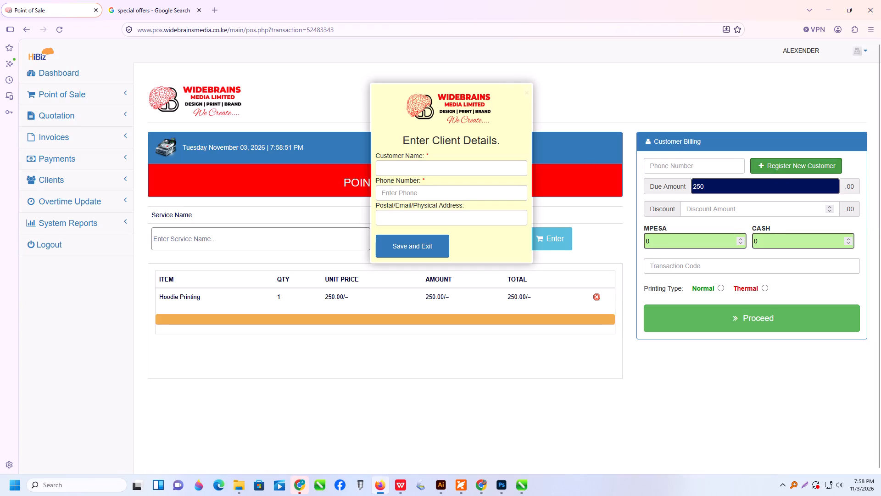
click(394, 165)
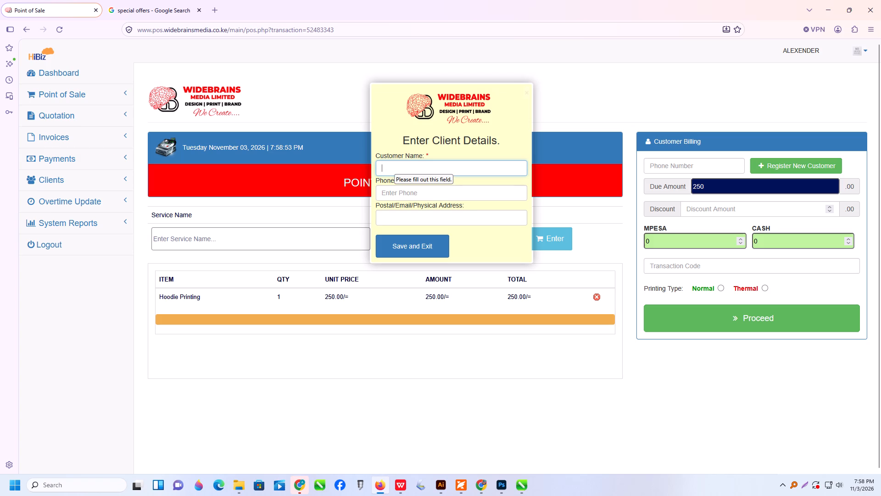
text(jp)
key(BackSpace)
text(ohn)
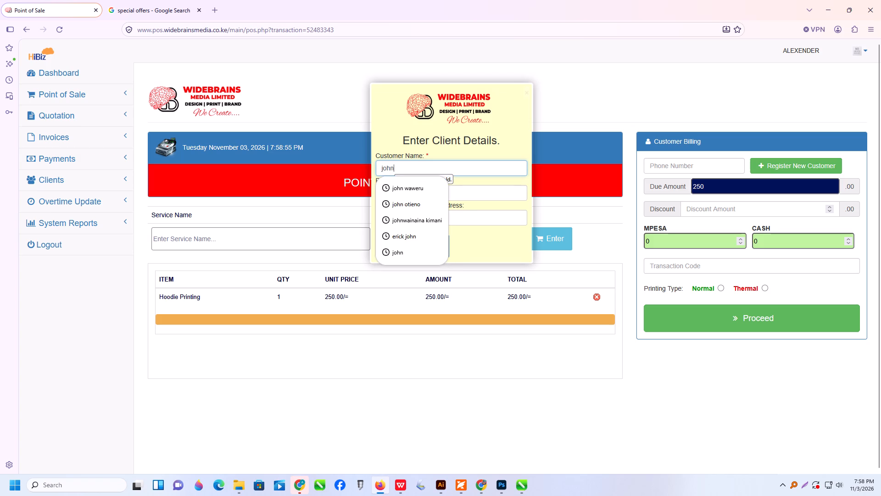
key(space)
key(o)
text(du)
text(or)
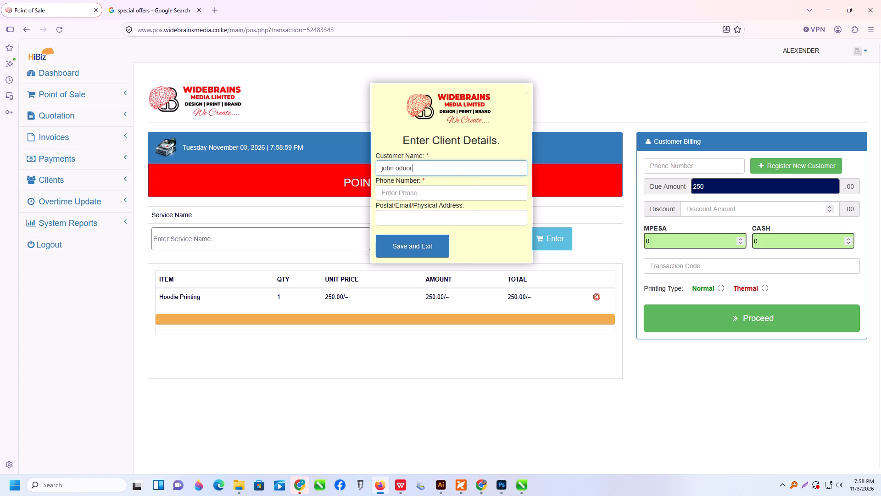
click(395, 191)
key(ctrl+v)
click(428, 253)
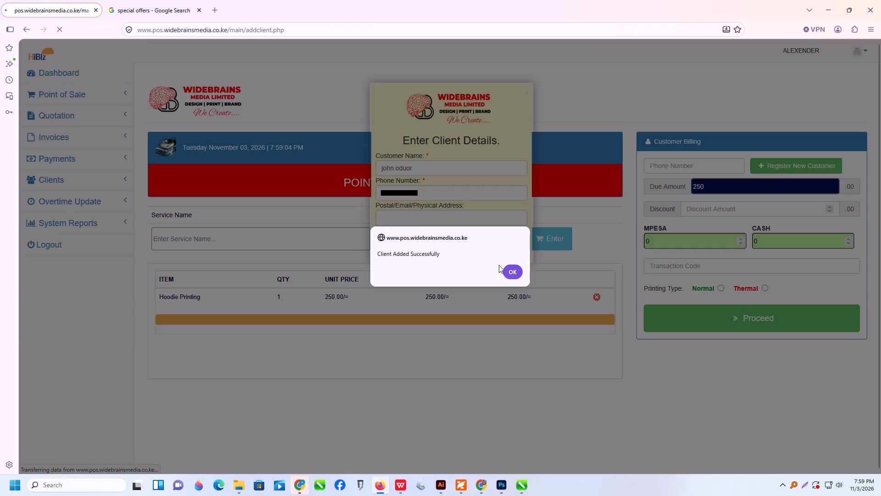
click(510, 274)
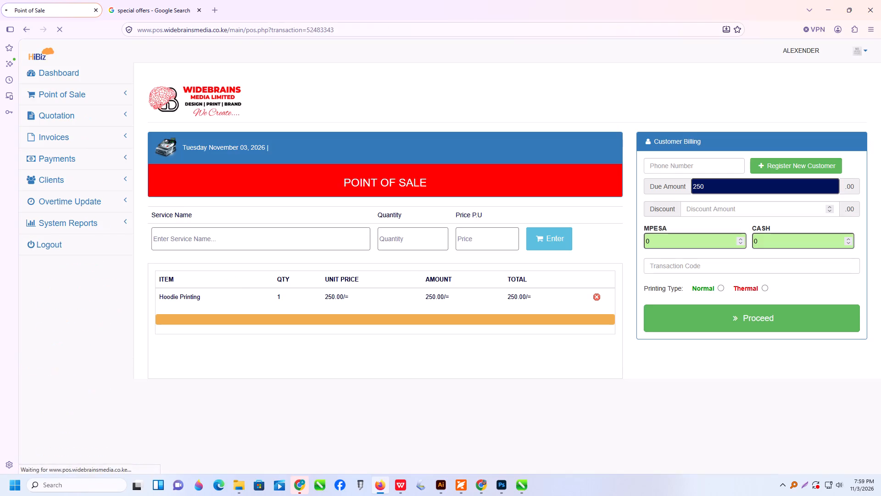
Find the newly registered customer by phone number and select them for billing.
key(ctrl+v)
double_click(673, 167)
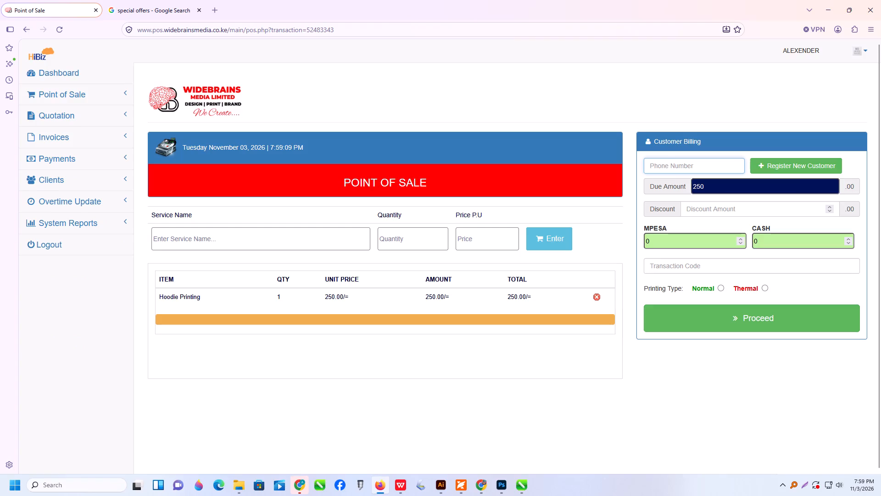
key(ctrl+v)
click(713, 231)
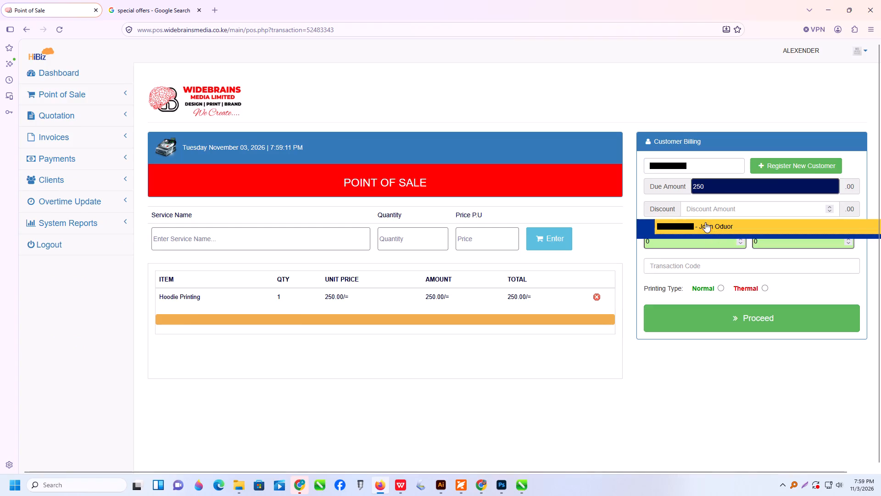
Complete the sale with discount 0, an MPESA payment of 250 and Normal printing type.
click(697, 204)
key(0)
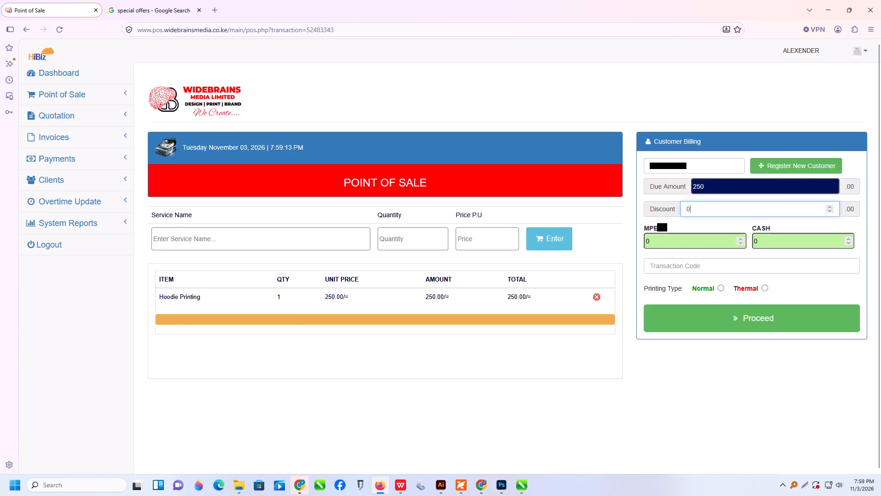
drag(675, 241, 604, 241)
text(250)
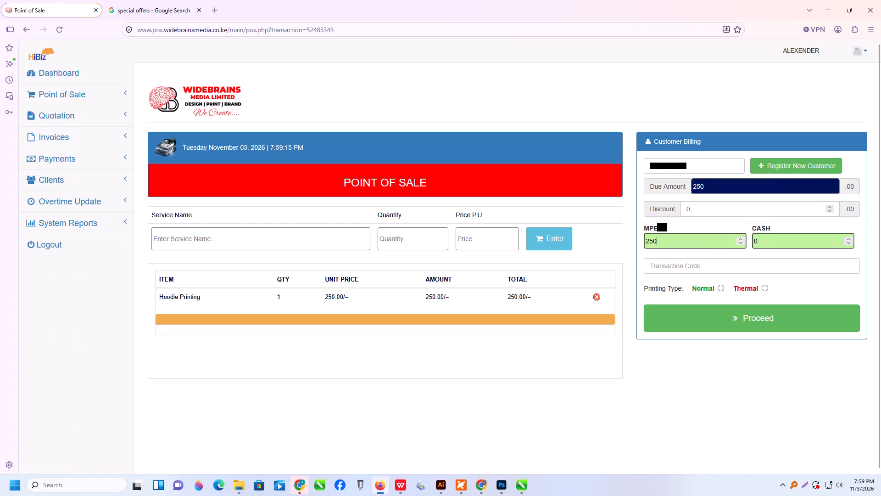
click(719, 288)
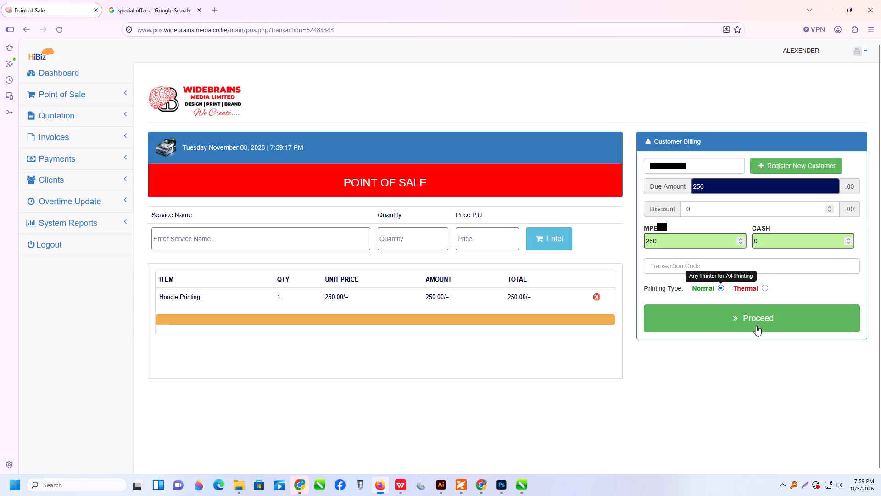
click(751, 322)
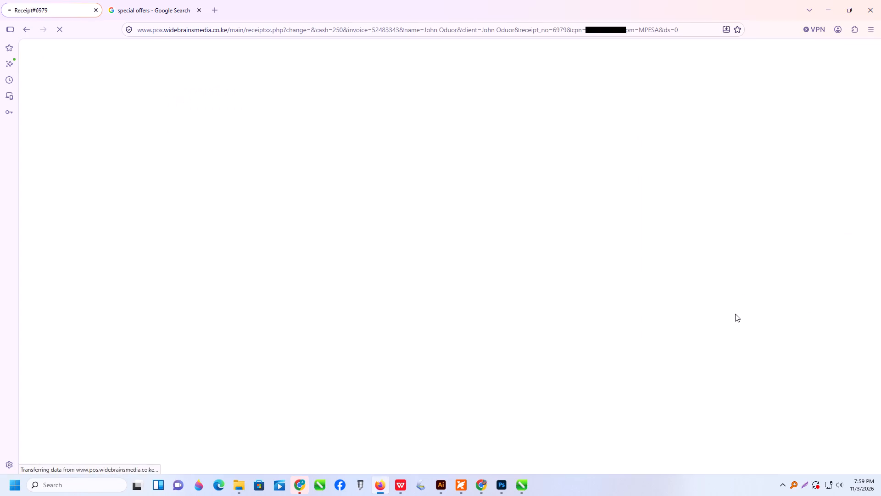
Start a new sale and add the service design with quantity 1 and unit price 300.
click(442, 85)
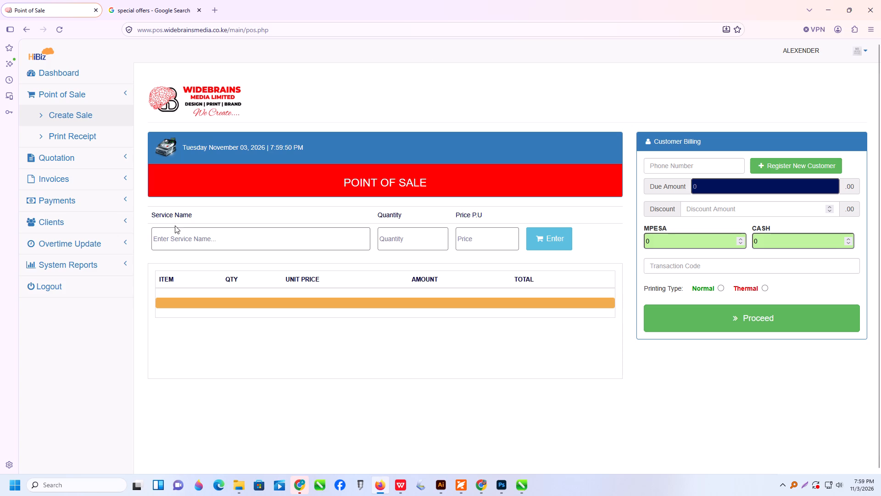
click(179, 240)
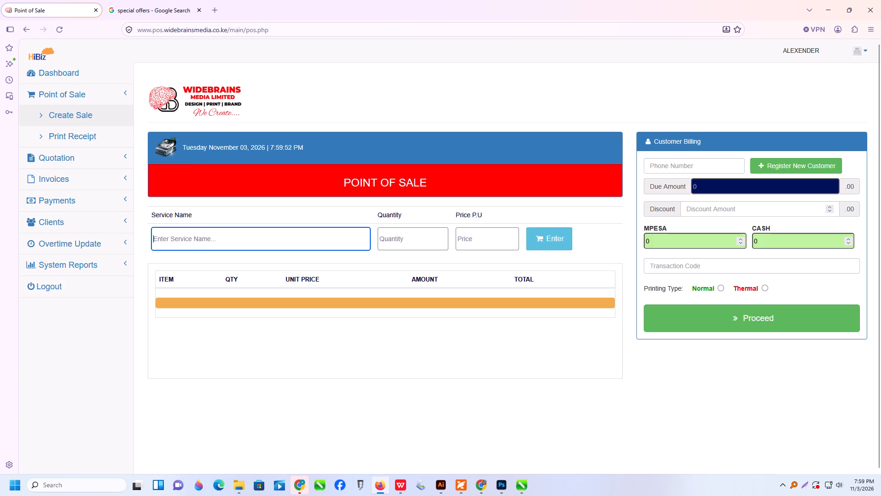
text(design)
click(192, 264)
click(414, 242)
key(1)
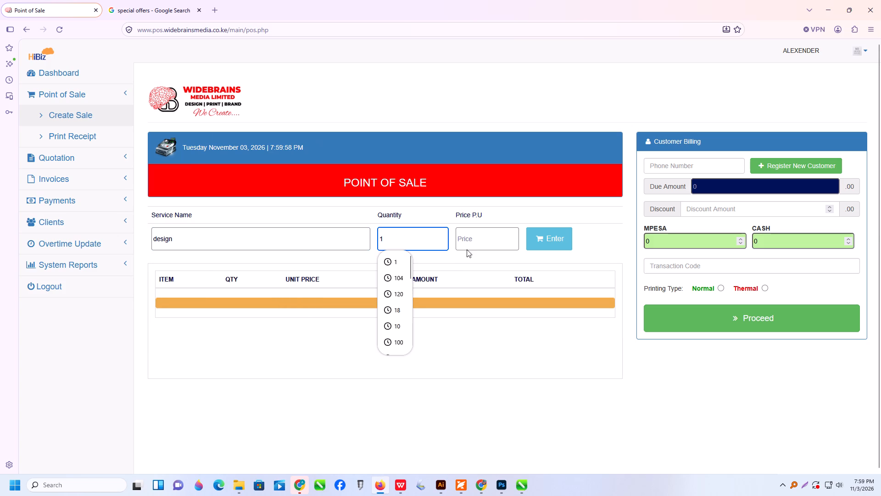
click(480, 237)
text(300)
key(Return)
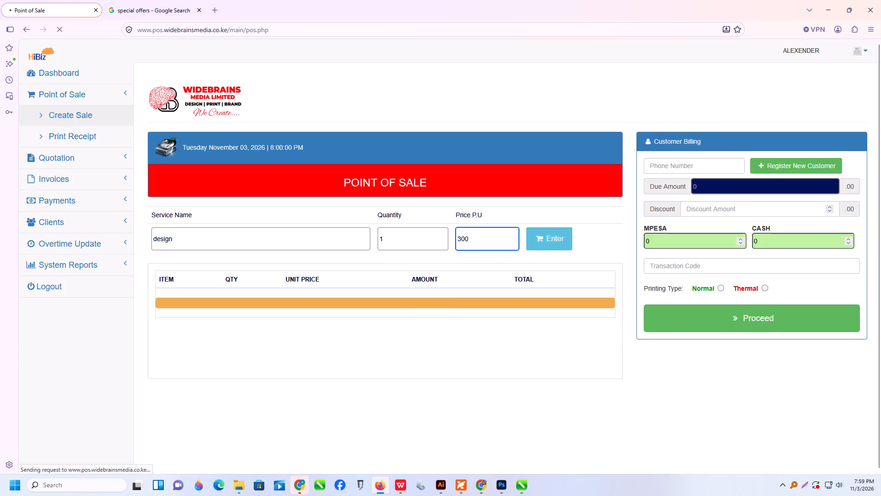
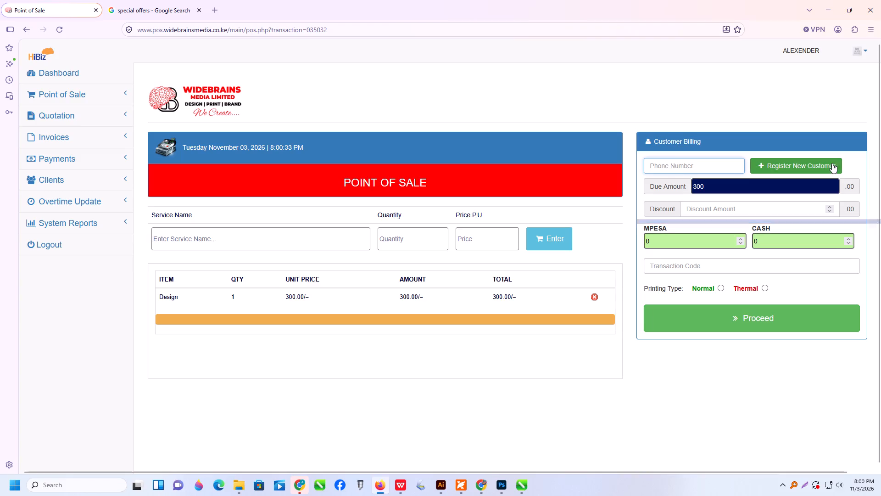
Register a new customer with the client's name and the copied phone number, and save the record.
click(795, 164)
click(428, 165)
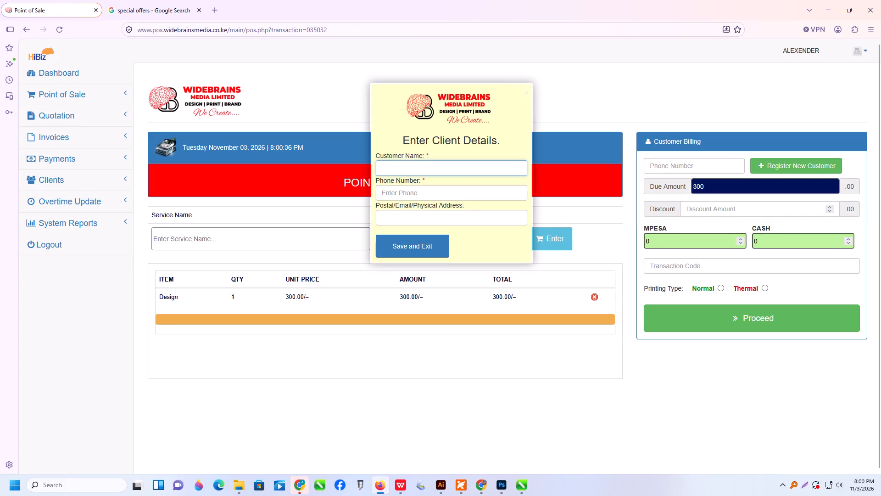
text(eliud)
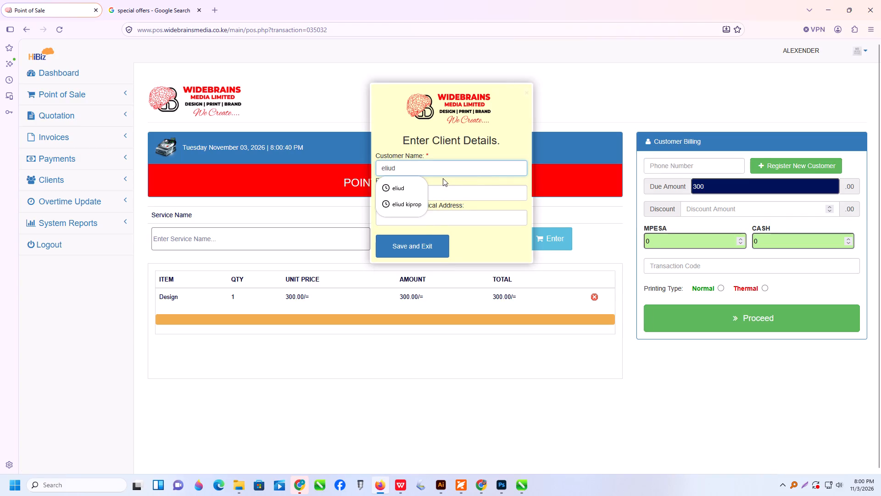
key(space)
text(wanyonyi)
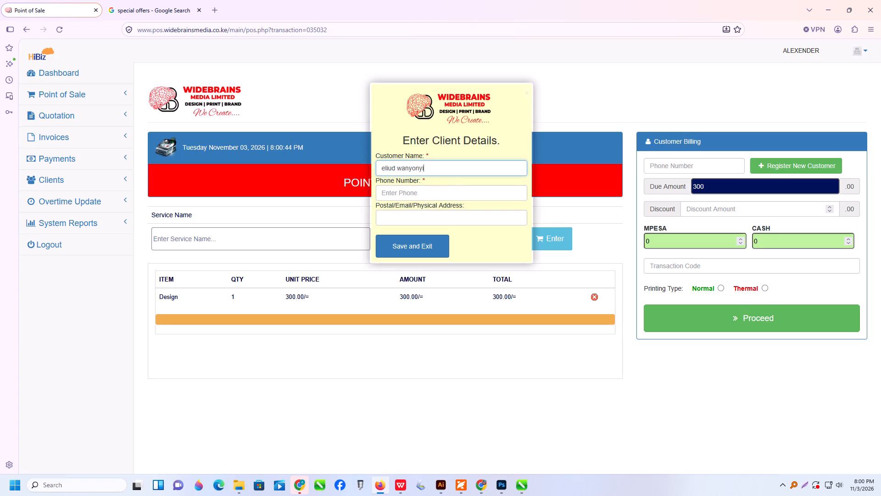
click(429, 190)
key(ctrl+v)
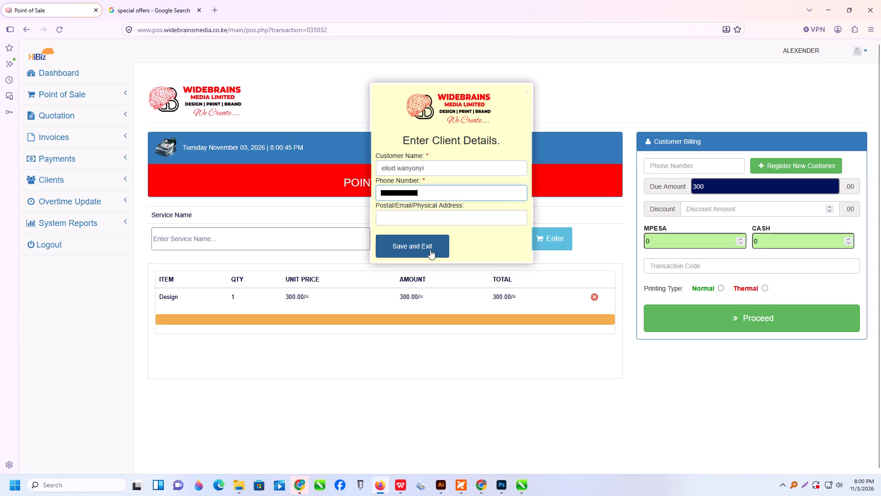
click(428, 246)
click(509, 276)
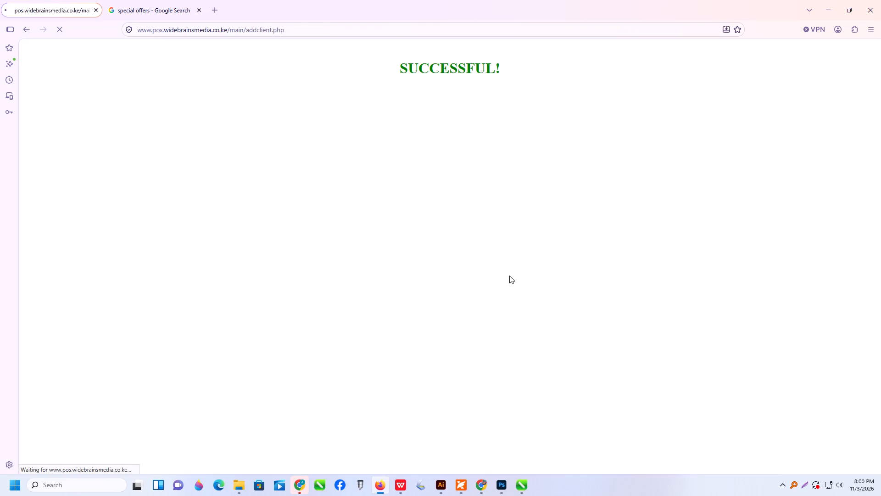
Find the newly registered customer by the copied phone number and select them for billing the design sale.
click(676, 169)
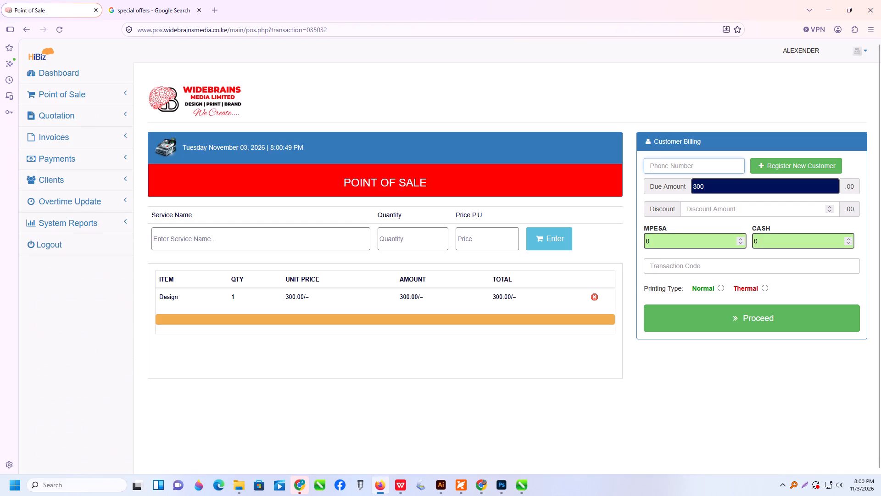
key(ctrl+v)
click(699, 224)
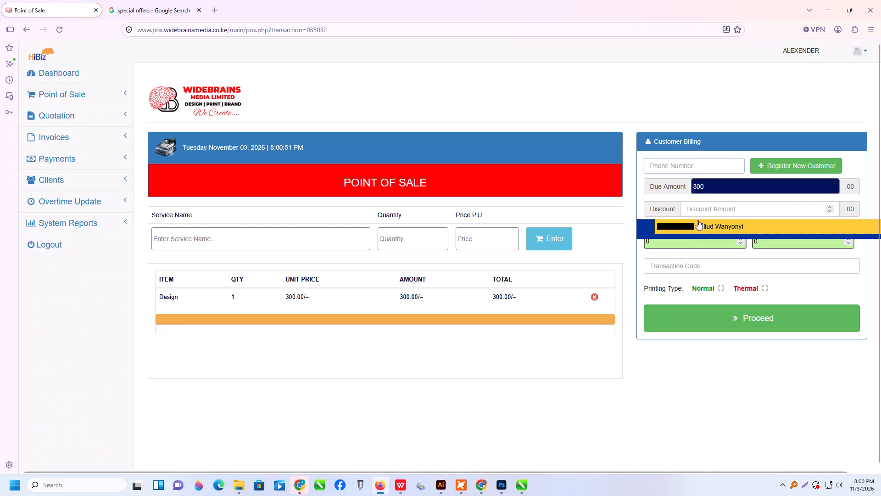
Complete the design sale with discount 0, payments of 150 by MPESA and 150 in cash, and Normal printing type.
click(695, 214)
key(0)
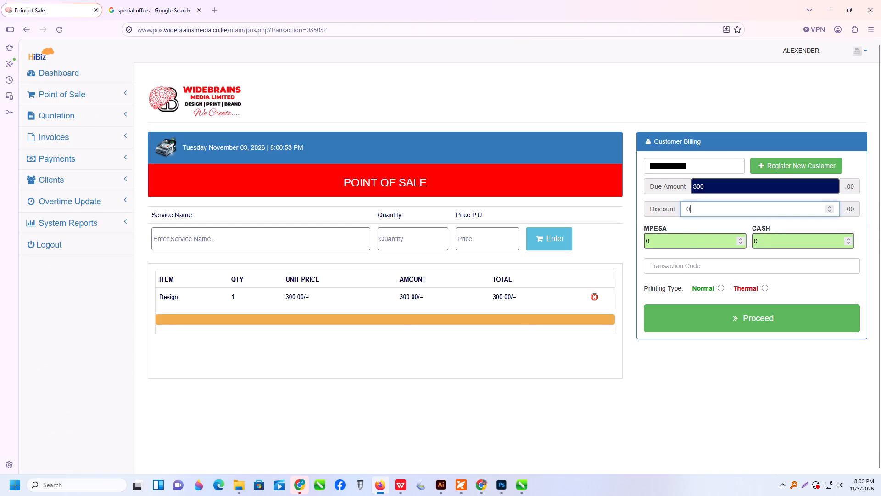
drag(664, 241, 613, 241)
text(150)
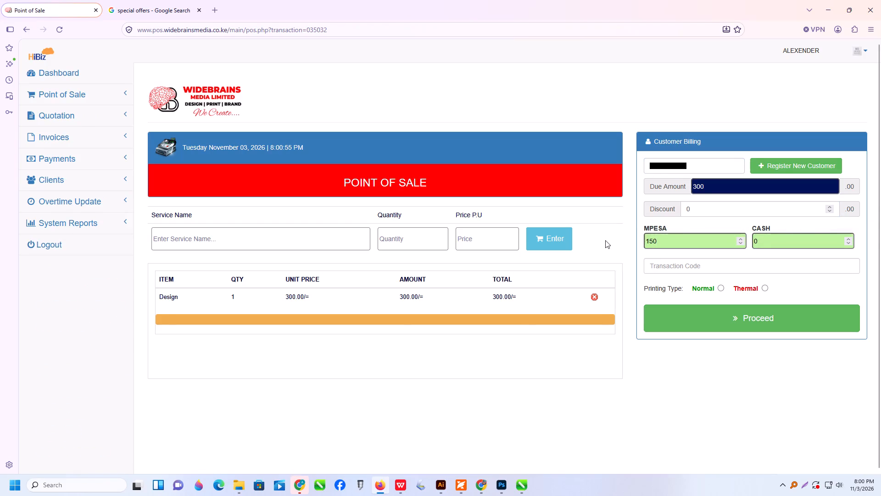
drag(765, 242, 735, 241)
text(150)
click(718, 284)
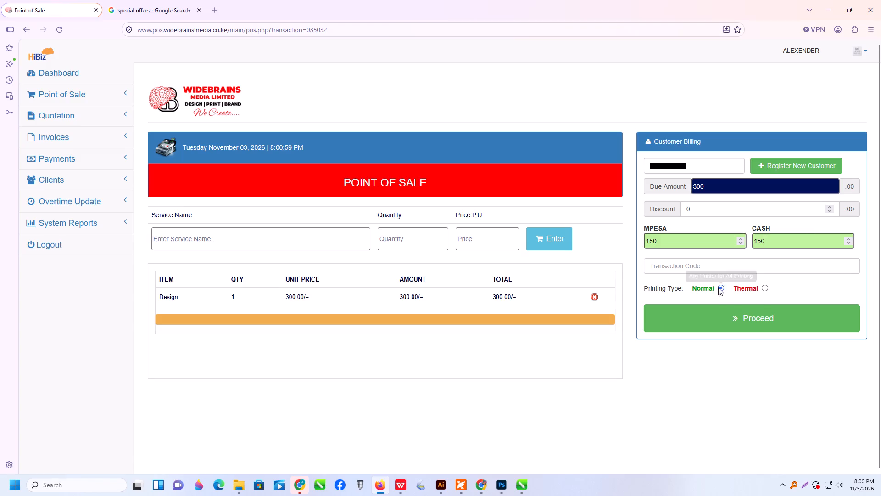
click(733, 319)
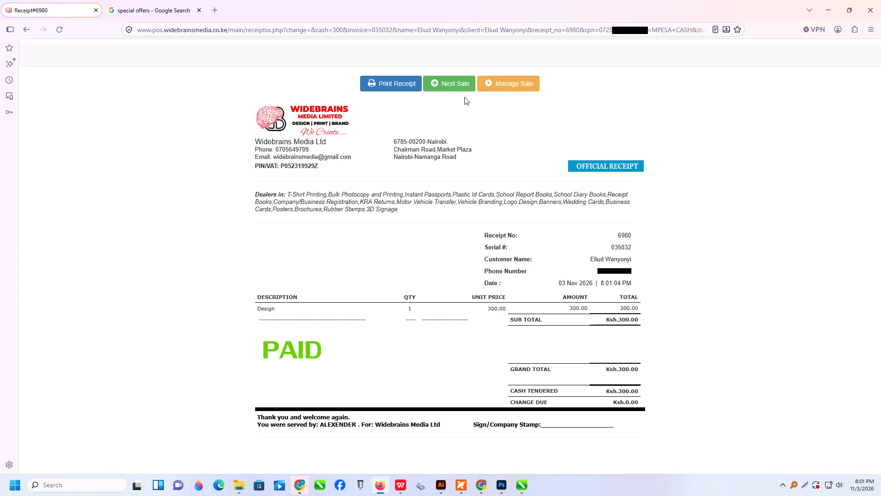
Start a new sale and add the service logo printing with quantity 2 and unit price 150.
click(463, 87)
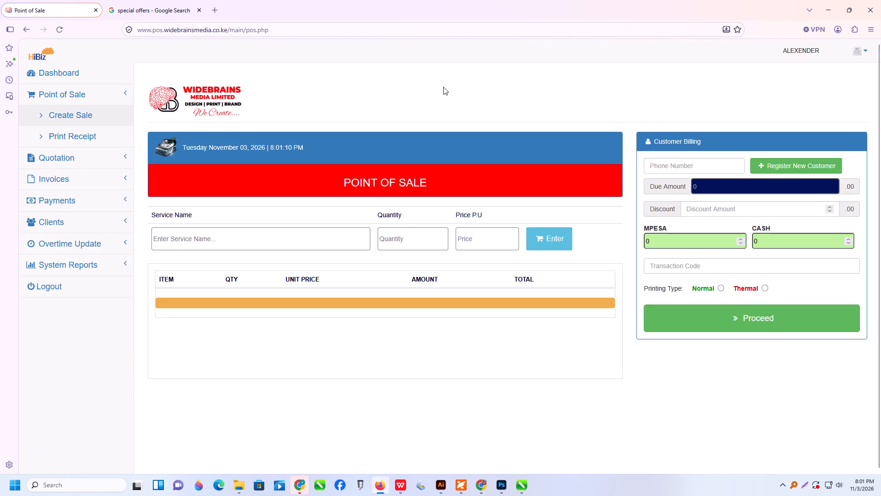
click(209, 242)
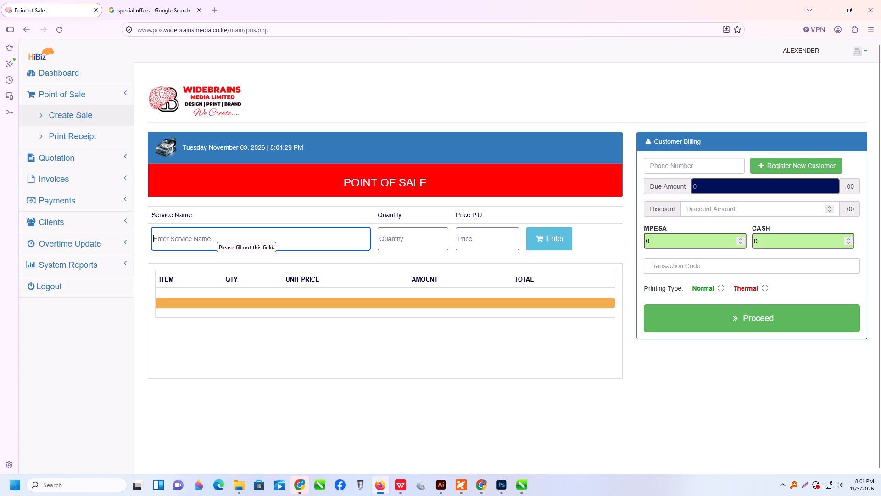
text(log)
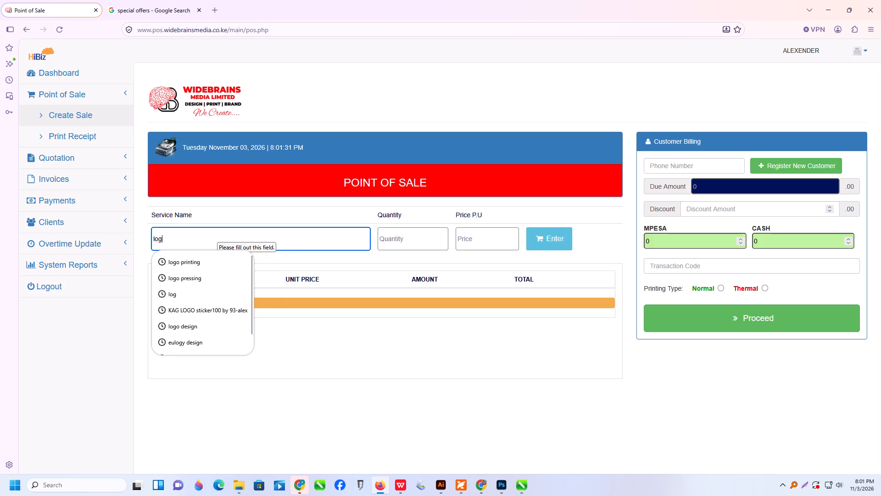
click(184, 261)
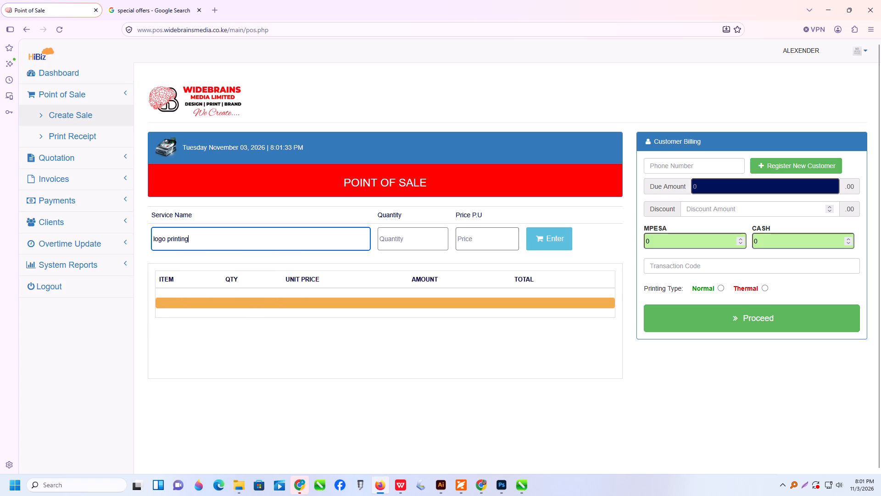
click(429, 240)
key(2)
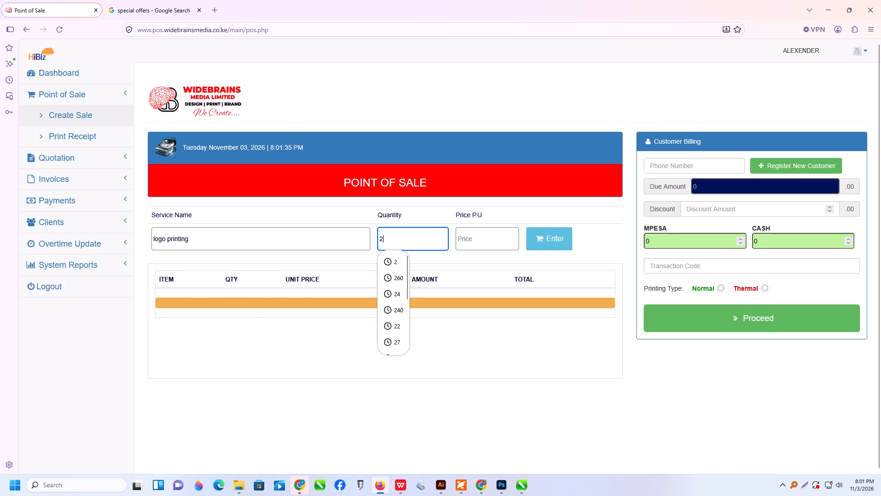
click(480, 233)
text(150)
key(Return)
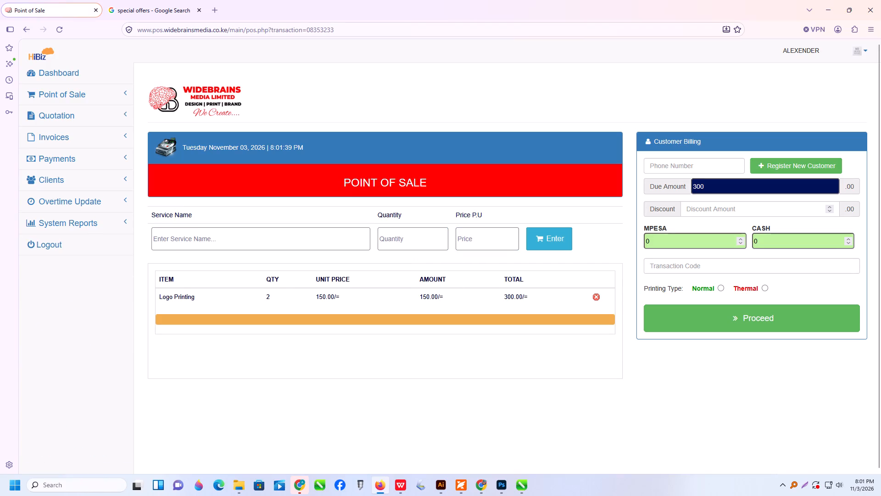
Search the billing customers for "wide" and select Widebrains Media for the logo printing sale.
click(682, 163)
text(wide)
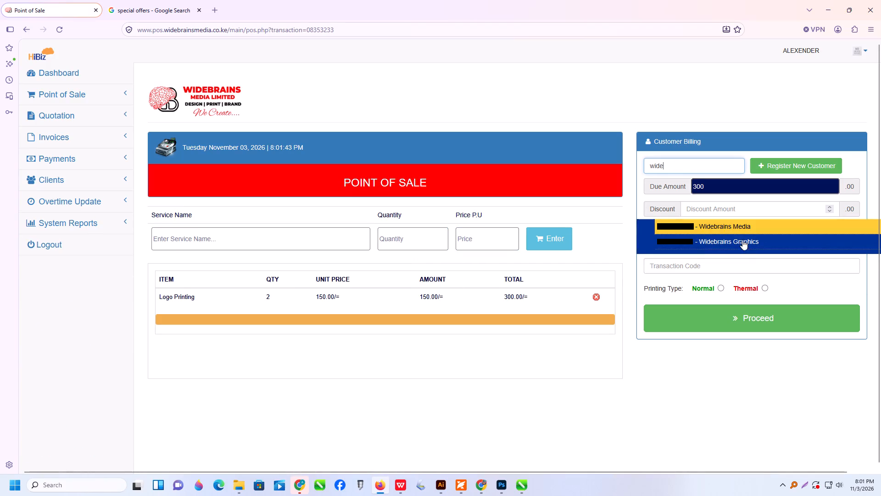
click(725, 231)
Fill in the logo printing sale's billing with discount 0, a cash payment of 300 and Normal printing type.
click(693, 212)
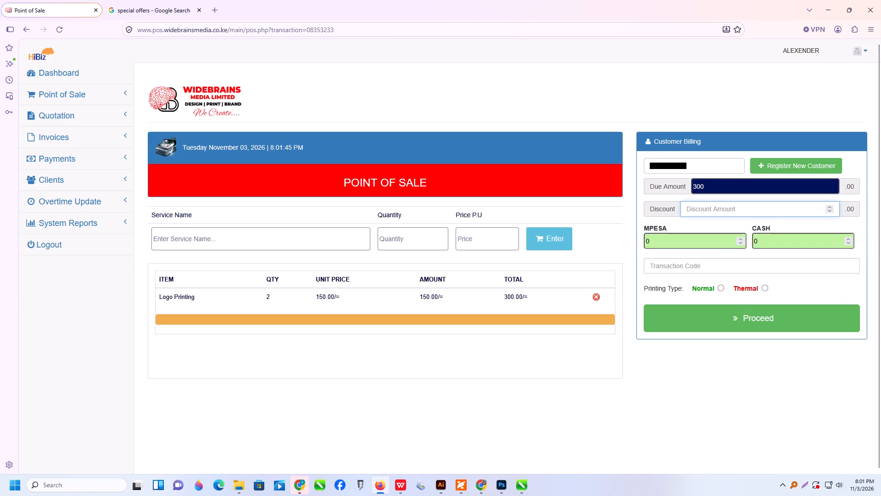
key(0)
drag(786, 248, 747, 245)
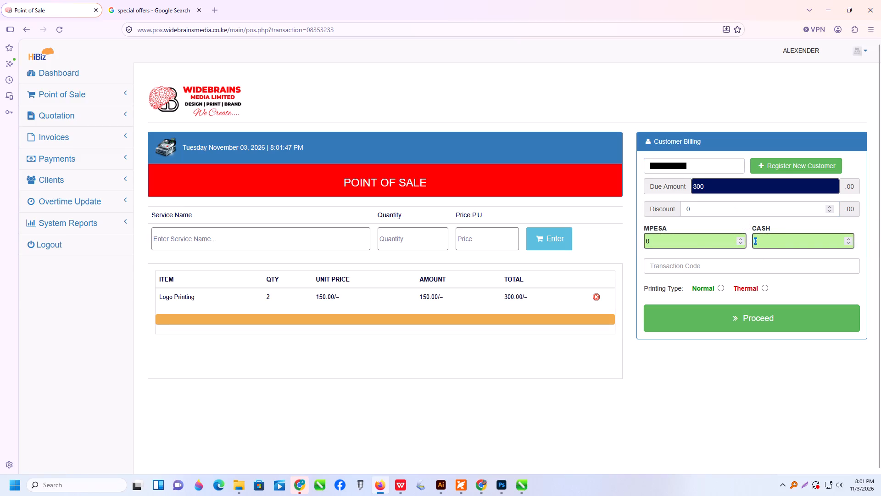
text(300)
click(720, 287)
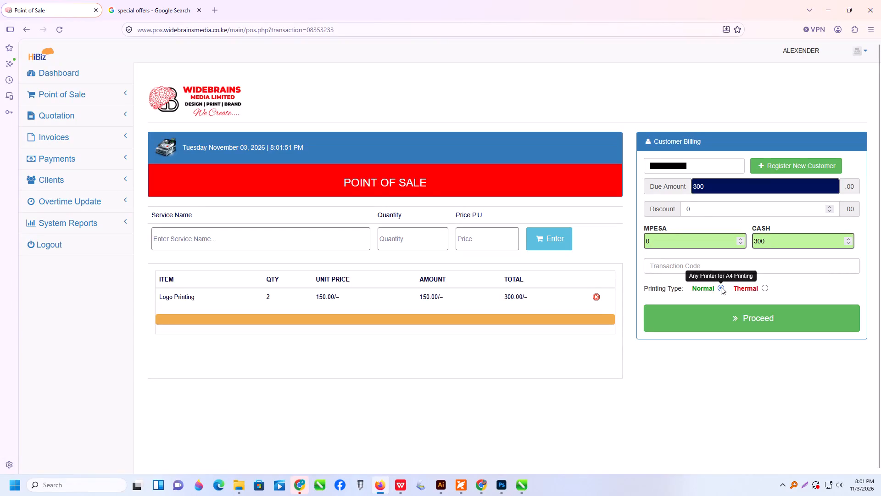
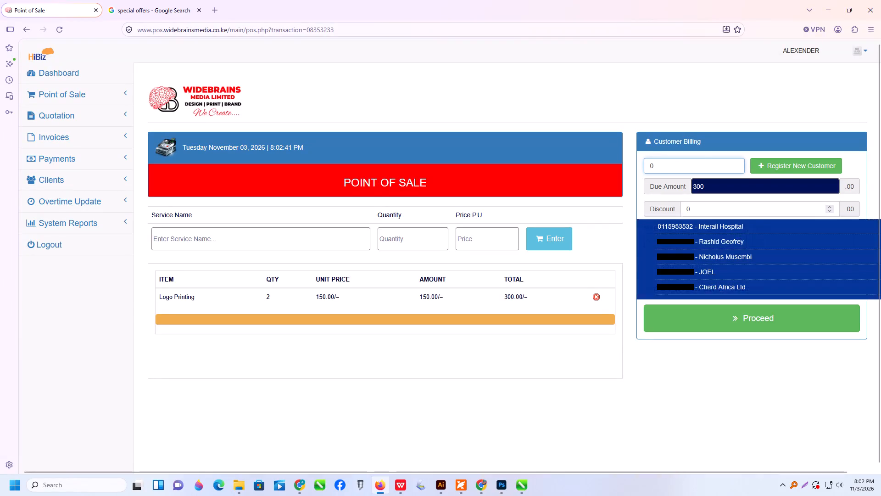
Enter the copied phone number in the customer billing lookup, delete one surplus character and cut the corrected number.
key(ctrl+v)
click(667, 167)
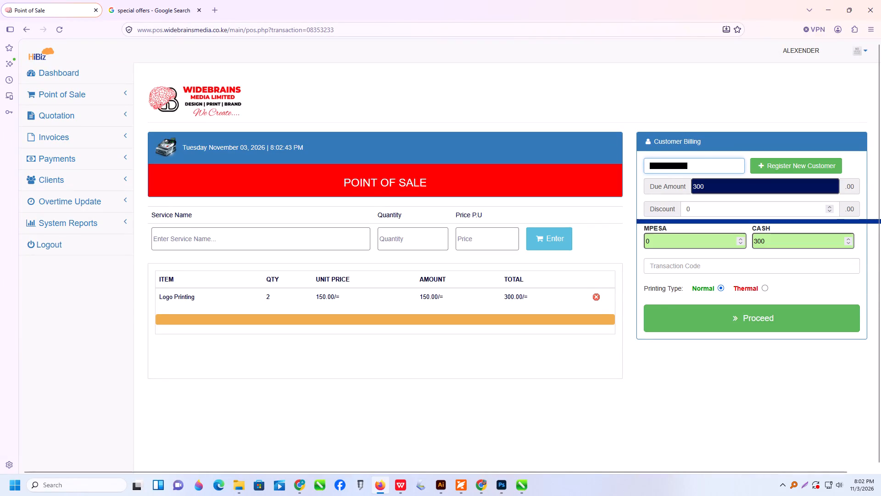
key(BackSpace)
drag(706, 161, 629, 194)
key(ctrl+x)
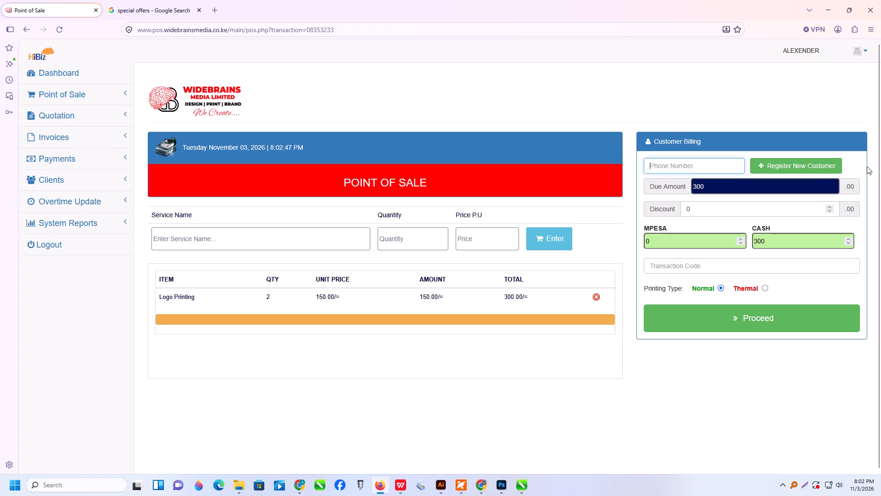
Register a new customer named "cwa" with the cut phone number and save the client details.
click(800, 166)
click(399, 170)
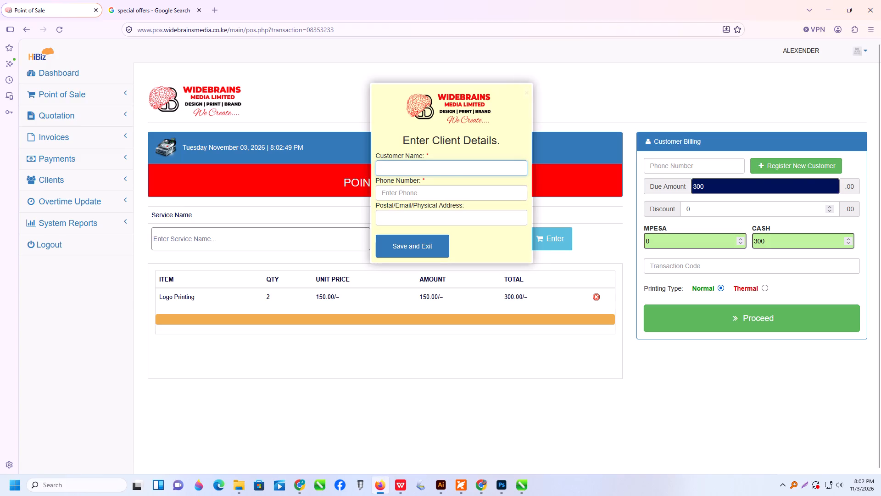
key(c)
key(w)
key(a)
click(403, 193)
key(ctrl+v)
click(419, 238)
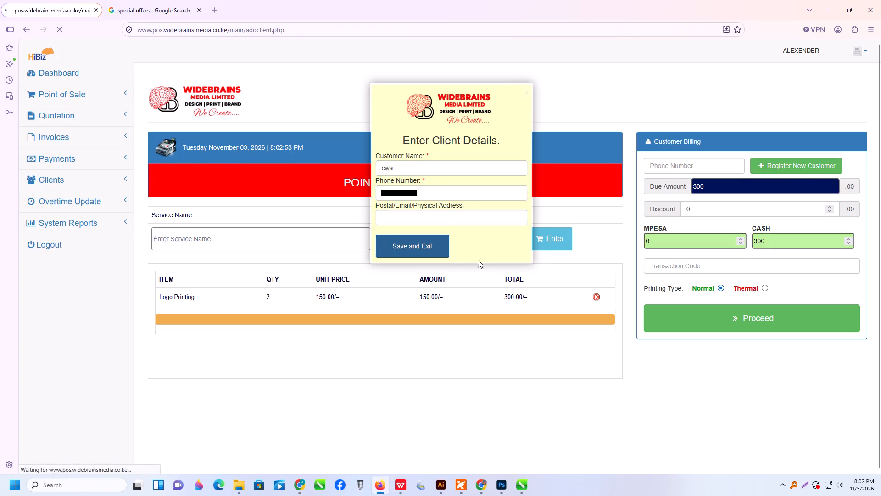
click(509, 276)
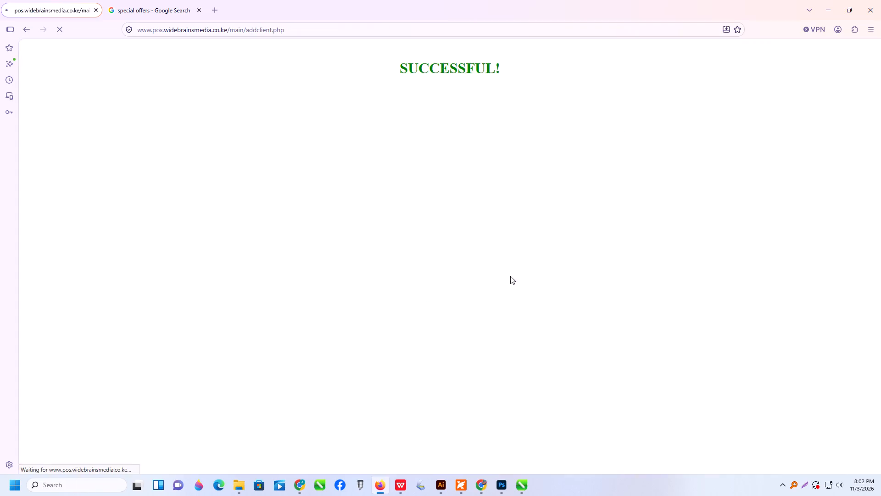
Look up the new client by the same phone number and select Cwa for the logo printing sale.
click(669, 168)
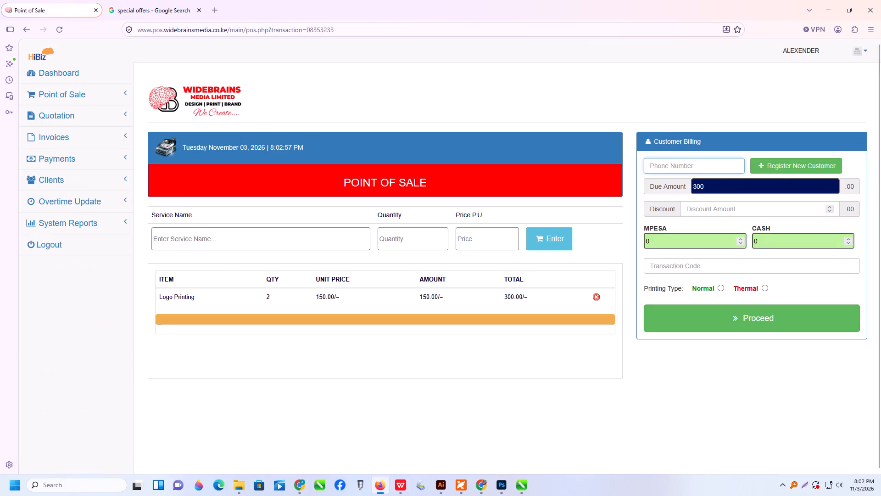
key(ctrl+v)
click(697, 226)
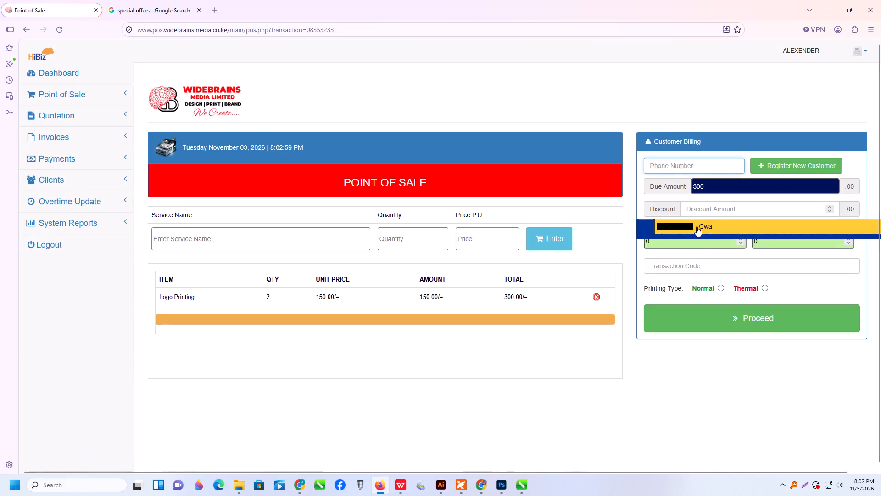
Complete the logo printing sale with discount 0, a cash payment of 300 and Normal printing type.
click(686, 210)
key(0)
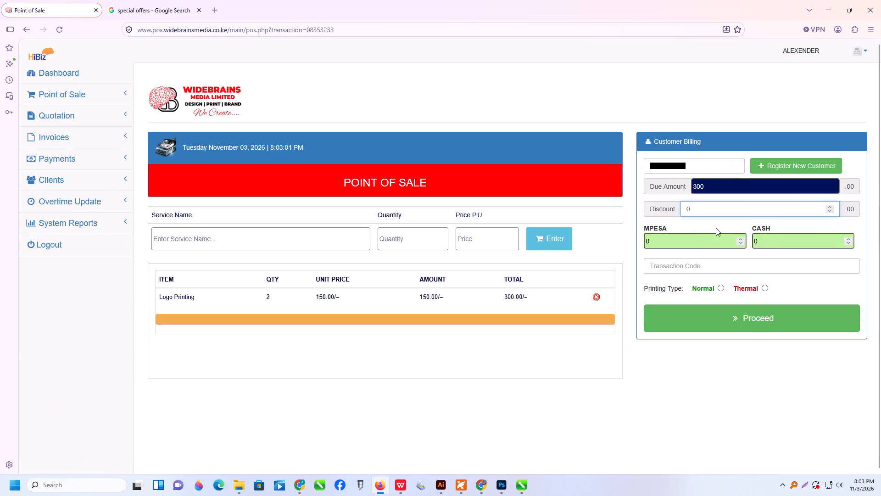
drag(758, 242, 746, 247)
text(300)
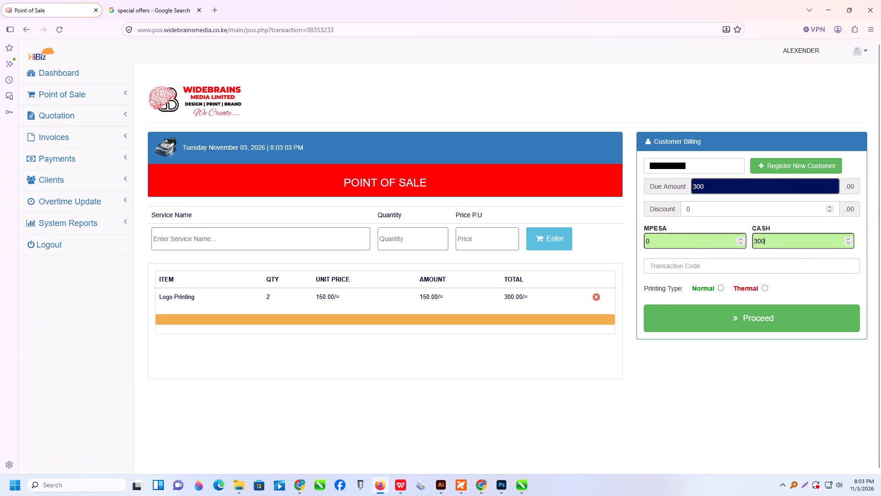
click(721, 286)
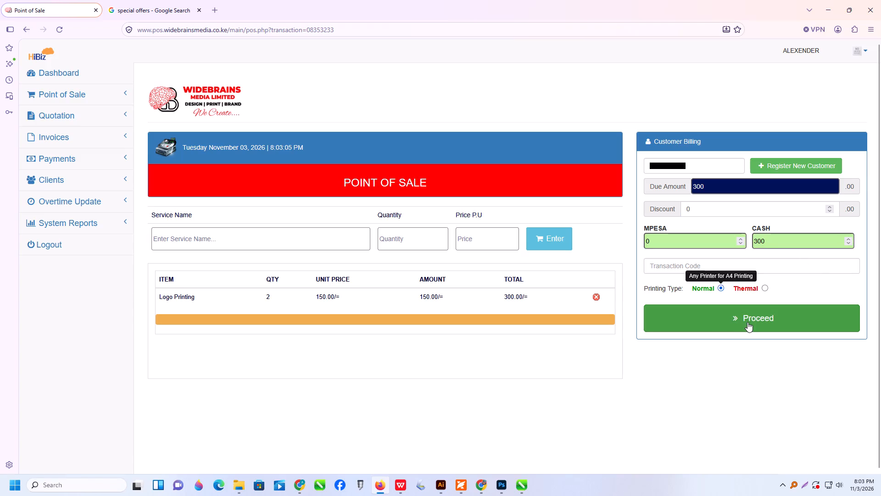
click(748, 322)
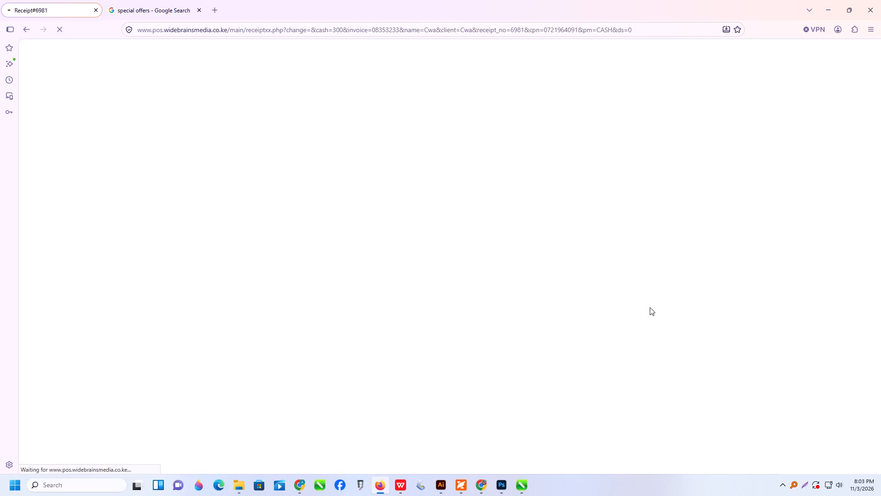
click(447, 83)
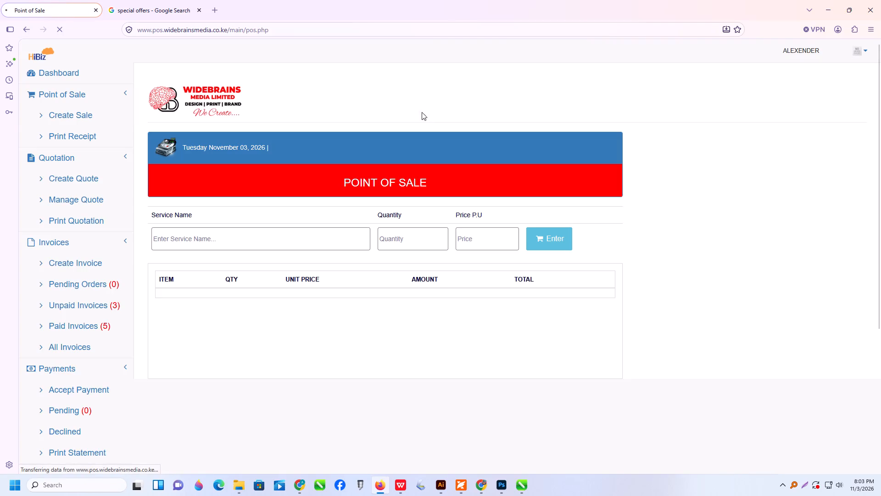
Open the dashboard.
click(39, 79)
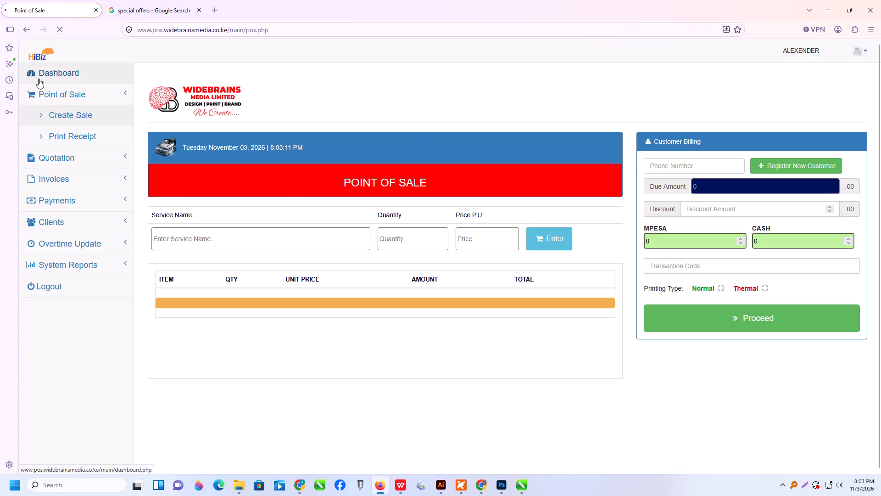
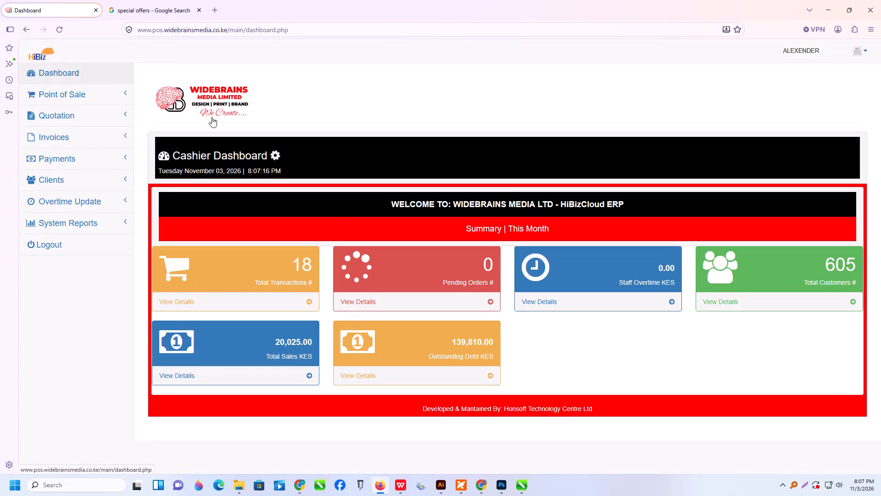
Open the outstanding debt details and examine the most recent open invoices on page 12 of the list.
click(488, 379)
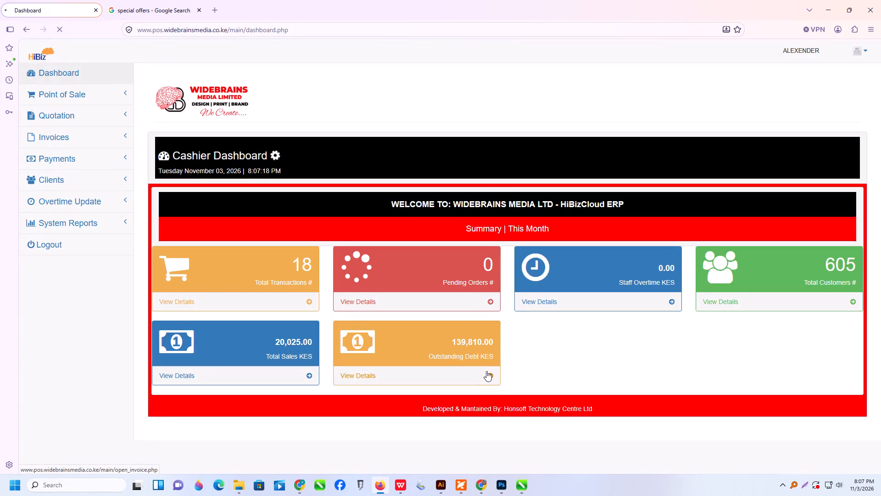
scroll(626, 383, down, 6)
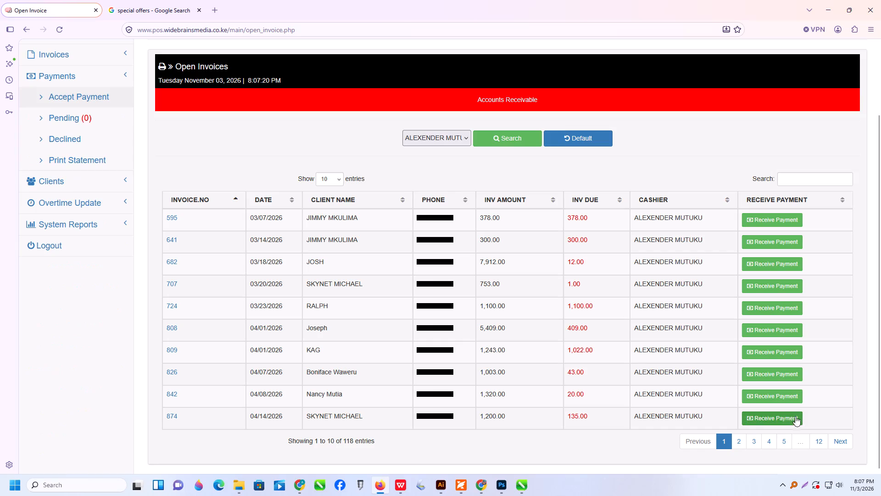
click(821, 442)
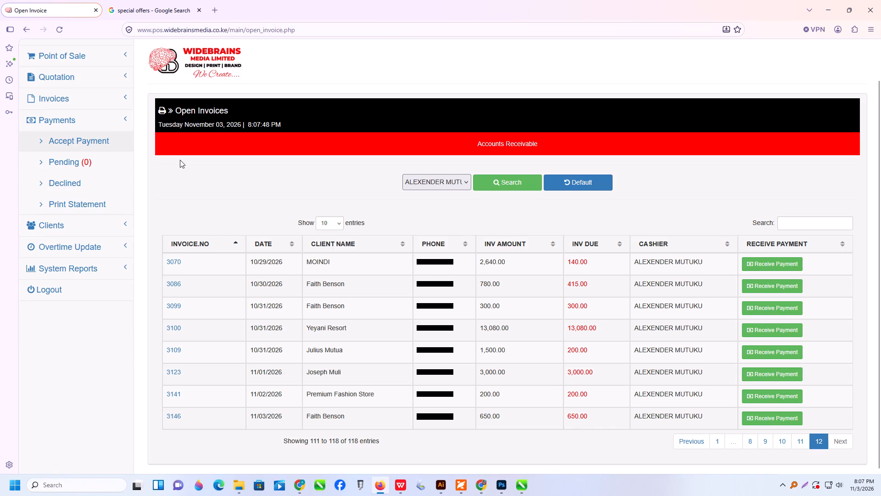
Expand the Point of Sale section to reach its sale and receipt options.
click(89, 63)
scroll(90, 66, up, 3)
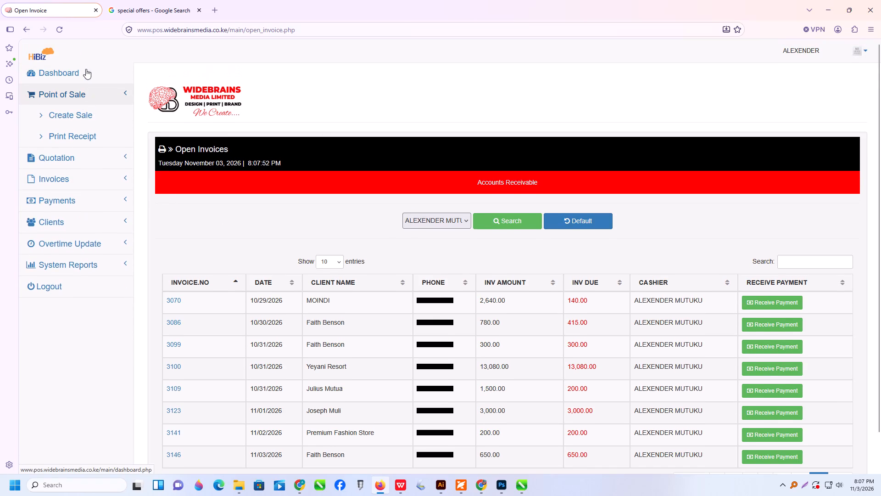
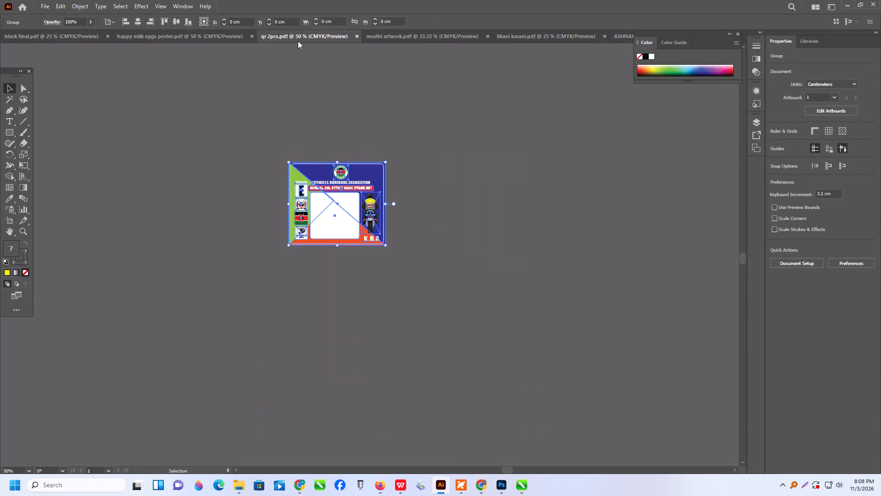
Look through the open artwork documents in Illustrator one by one, from gr 2pcs.pdf through ASHNAK.pdf.
click(302, 39)
click(390, 37)
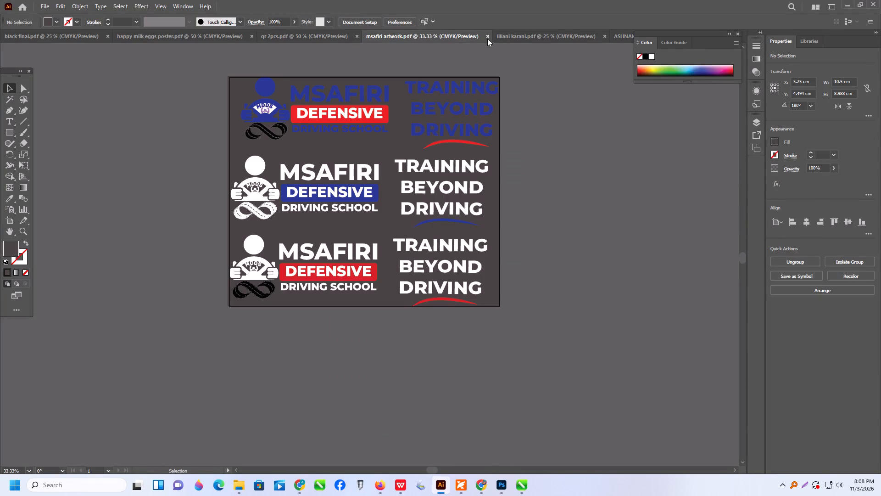
click(525, 32)
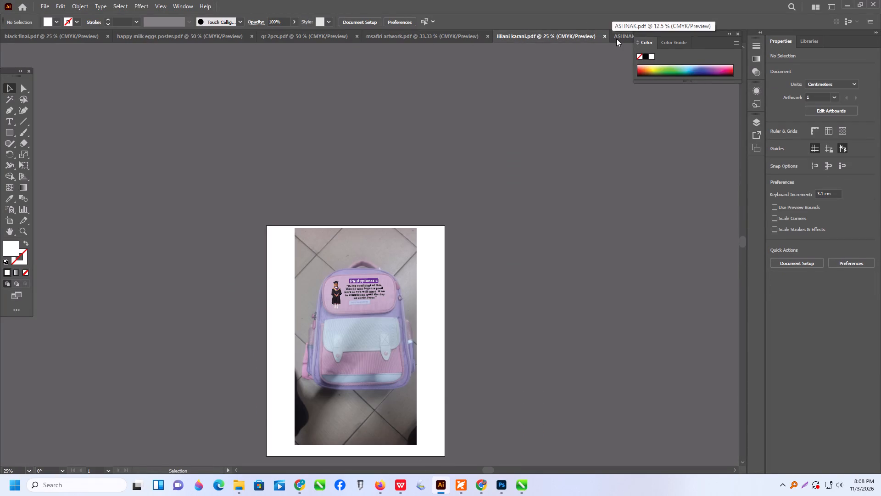
click(619, 37)
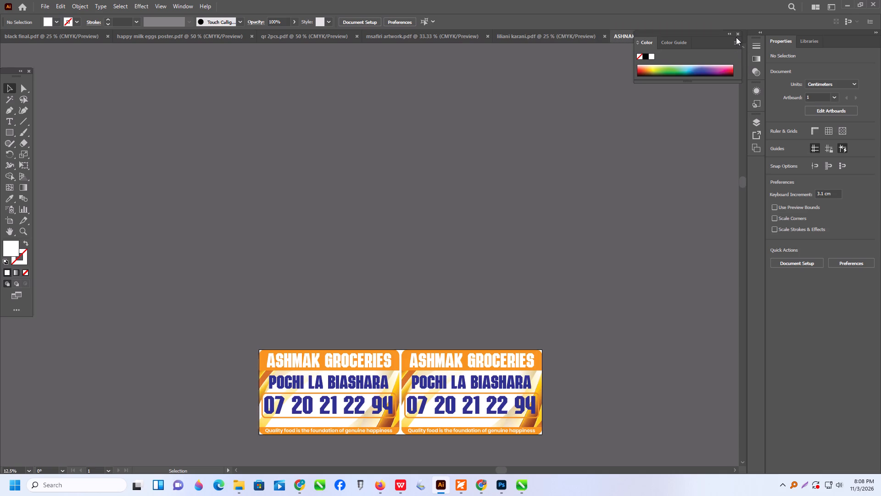
Close the floating Color panel covering the document names and minimize Illustrator.
click(736, 36)
click(738, 34)
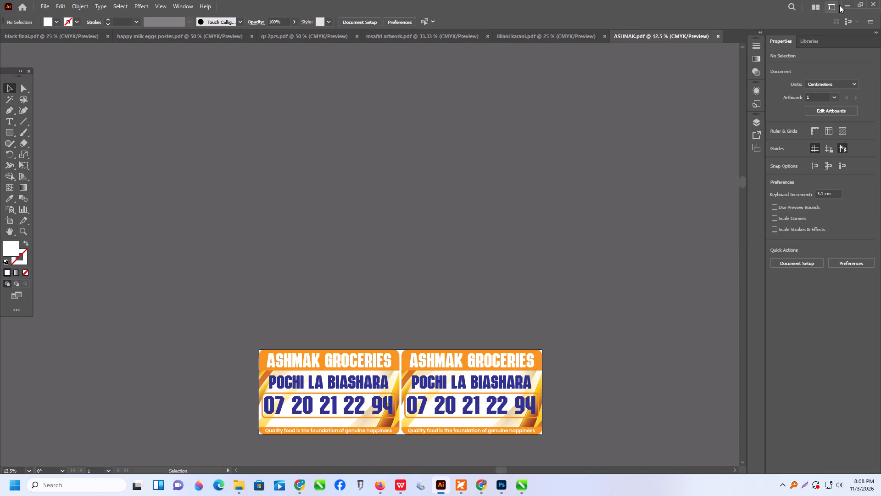
click(845, 4)
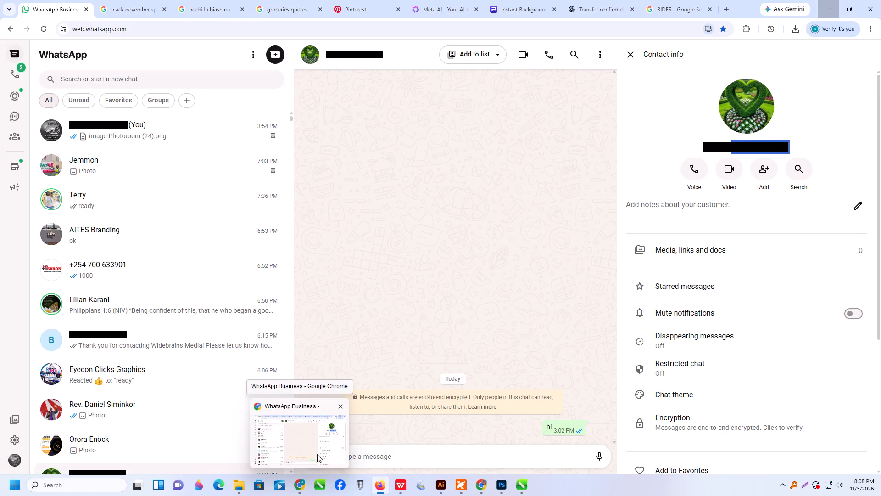
In File Explorer, open the 3.11.2026 folder in the dtf share of the LARGEFORMAT network computer to examine its print files.
click(240, 488)
click(171, 435)
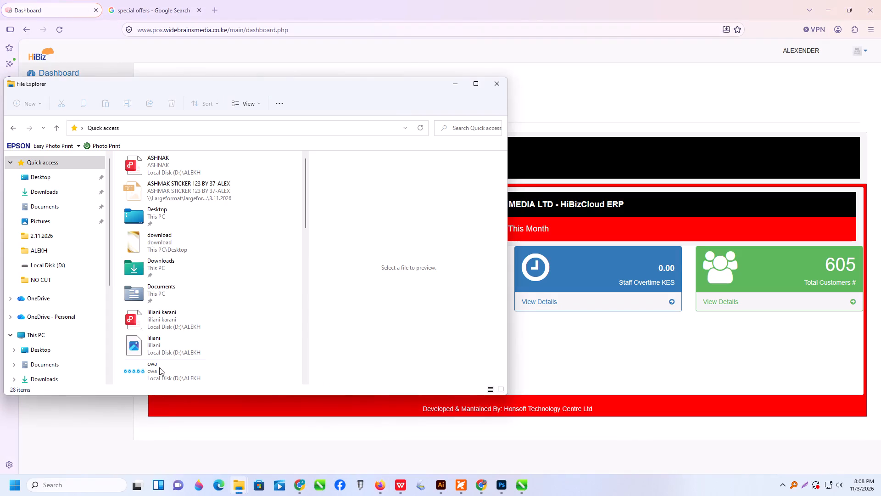
scroll(72, 370, down, 5)
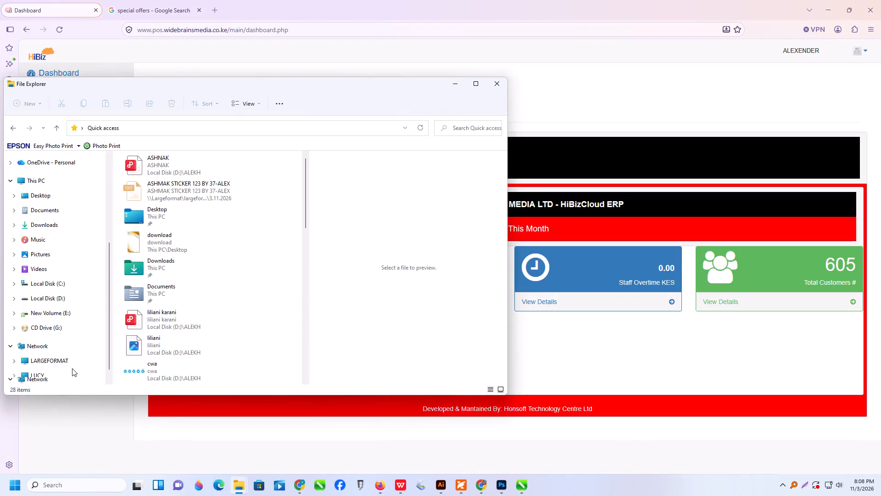
double_click(70, 363)
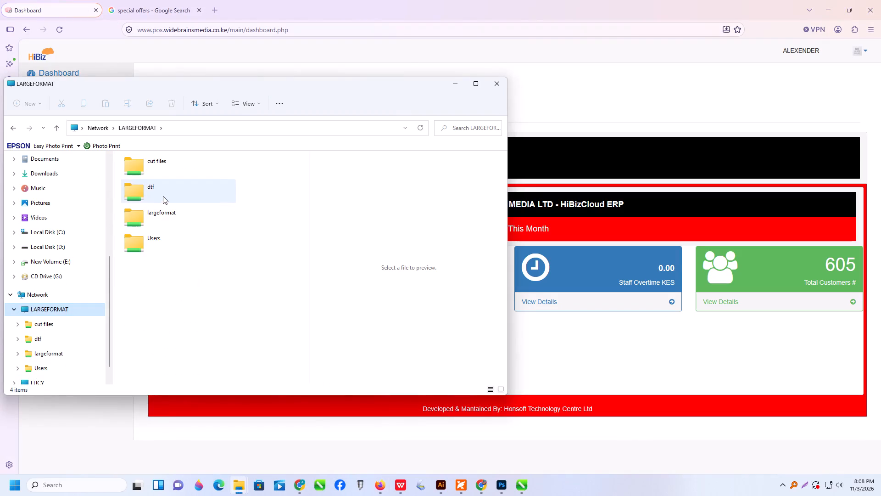
double_click(163, 196)
scroll(196, 280, down, 2)
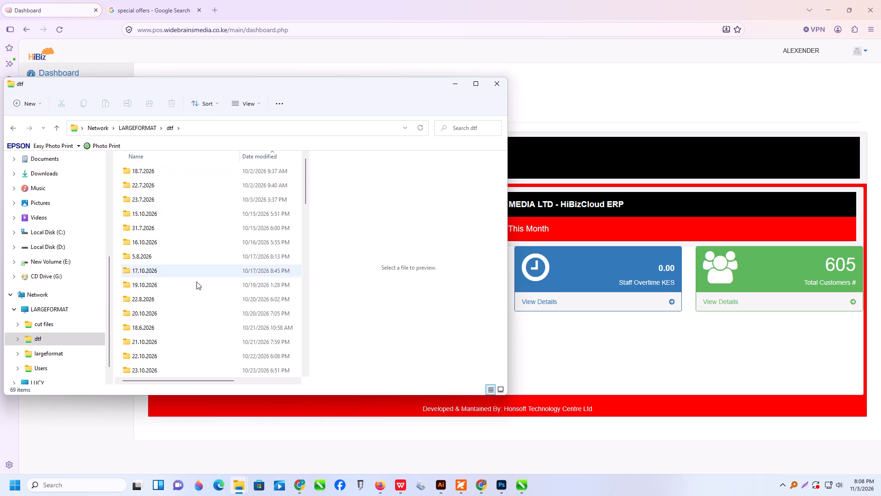
scroll(196, 282, down, 6)
double_click(162, 371)
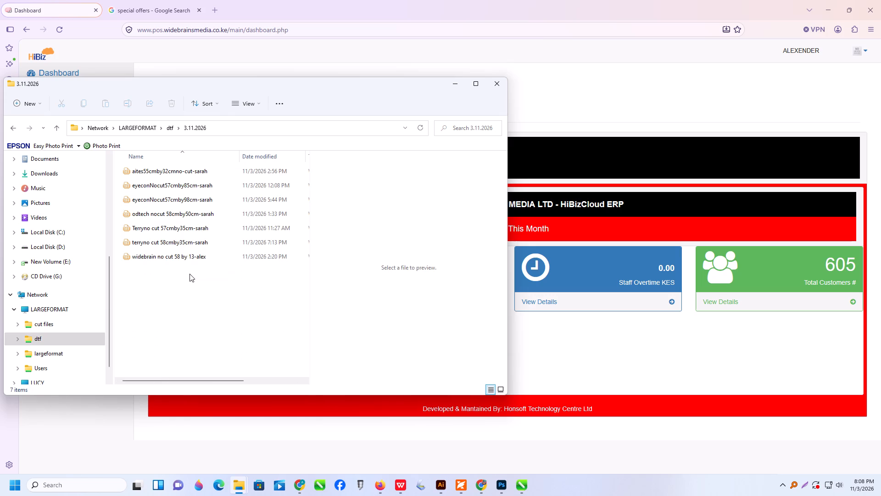
Go back to LARGEFORMAT and open the 3.11.2026 folder in the largeformat share to examine its print files.
click(142, 128)
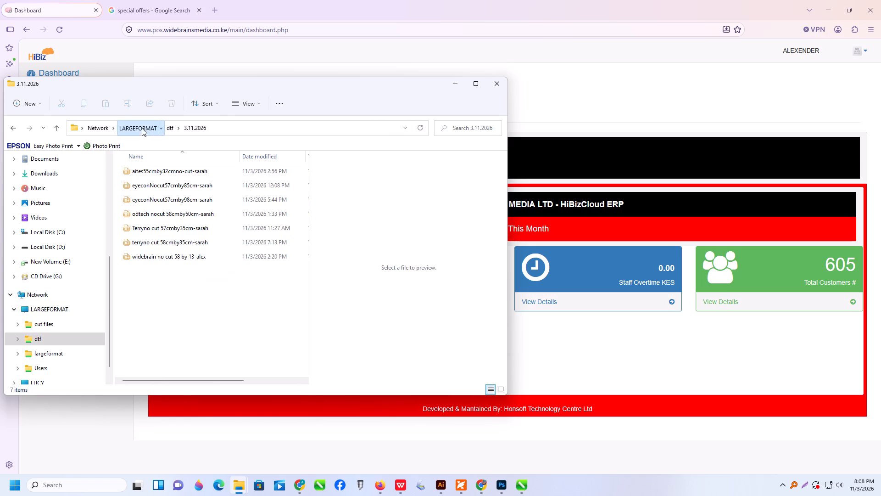
double_click(168, 212)
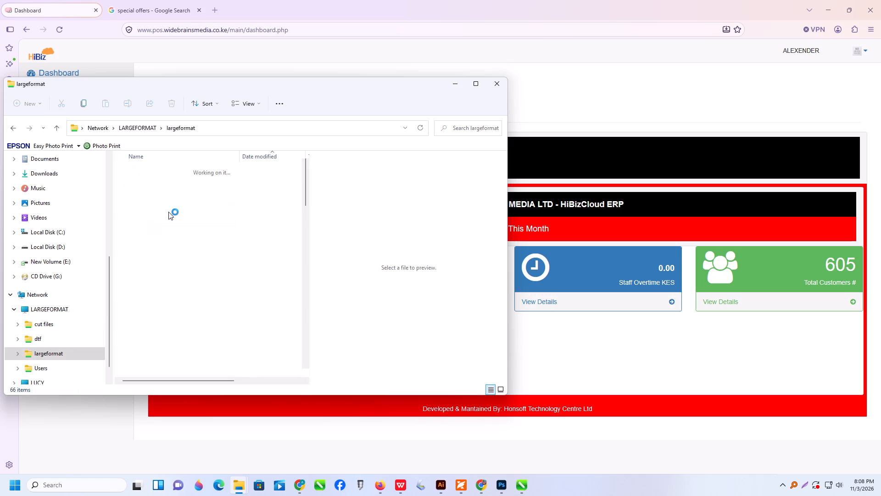
scroll(165, 192, down, 8)
scroll(187, 328, up, 1)
scroll(187, 333, down, 1)
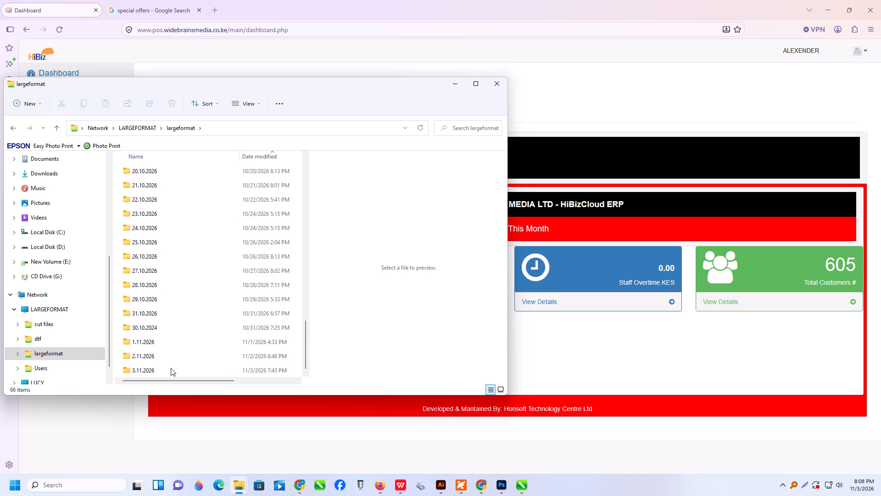
double_click(160, 370)
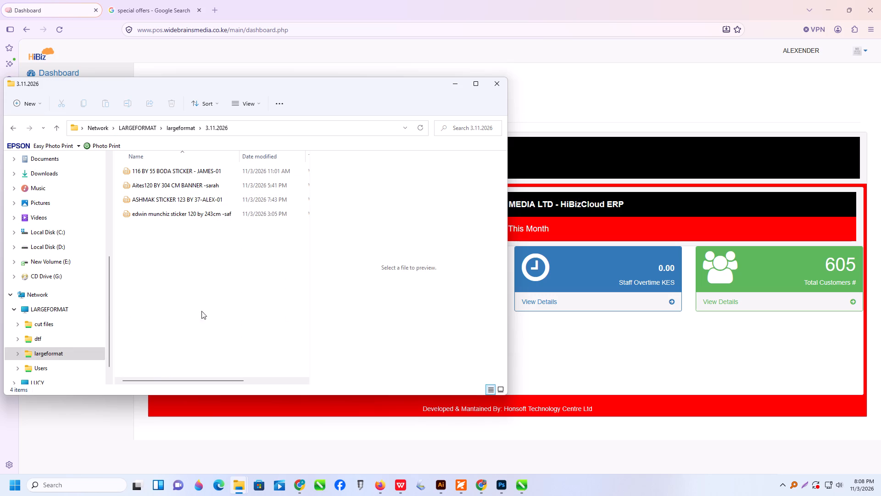
click(187, 273)
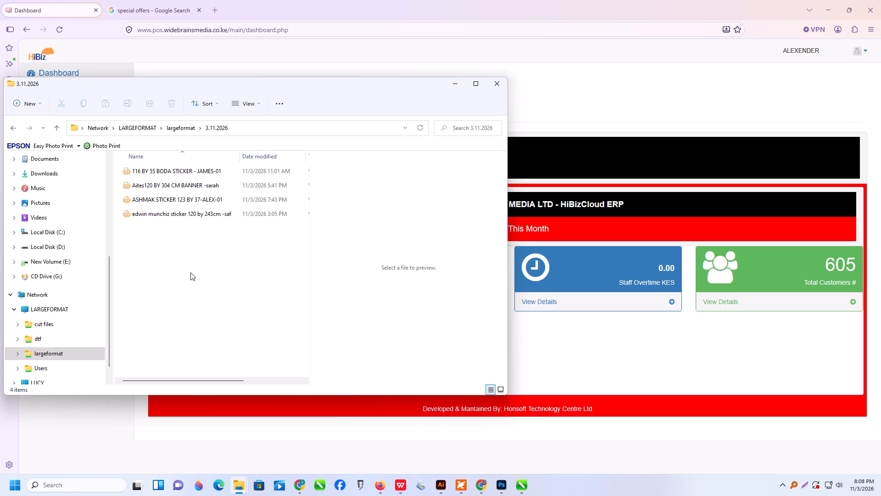
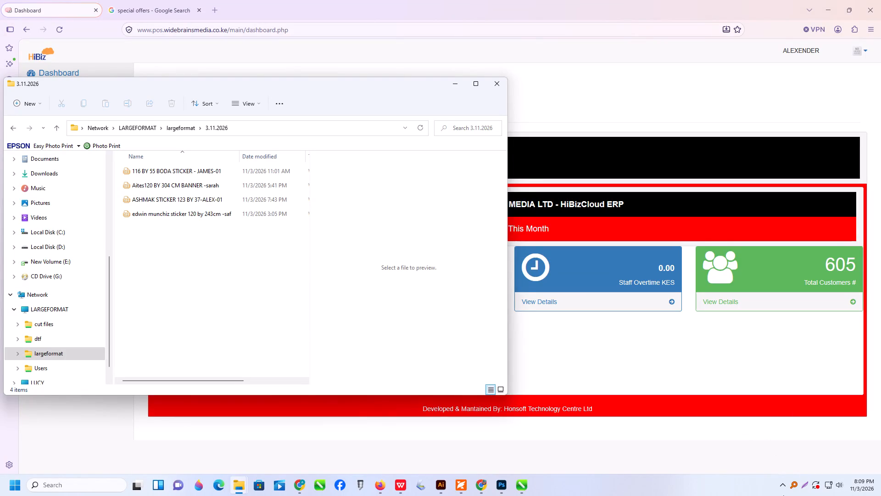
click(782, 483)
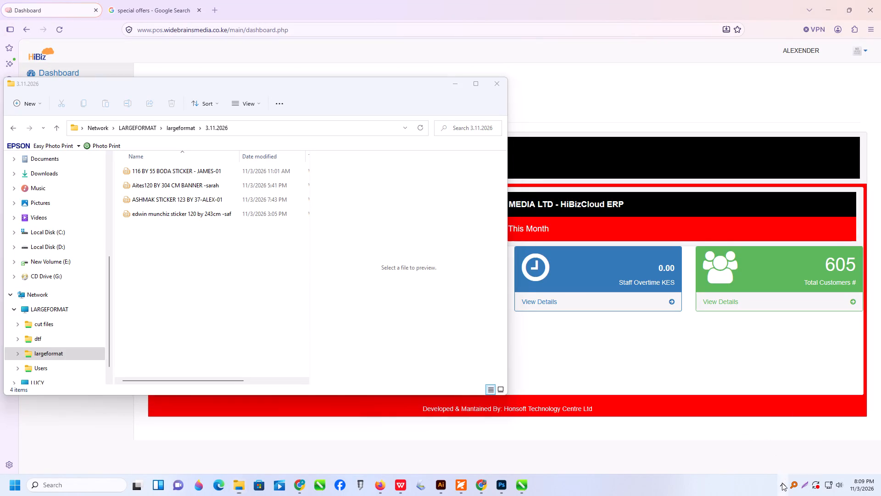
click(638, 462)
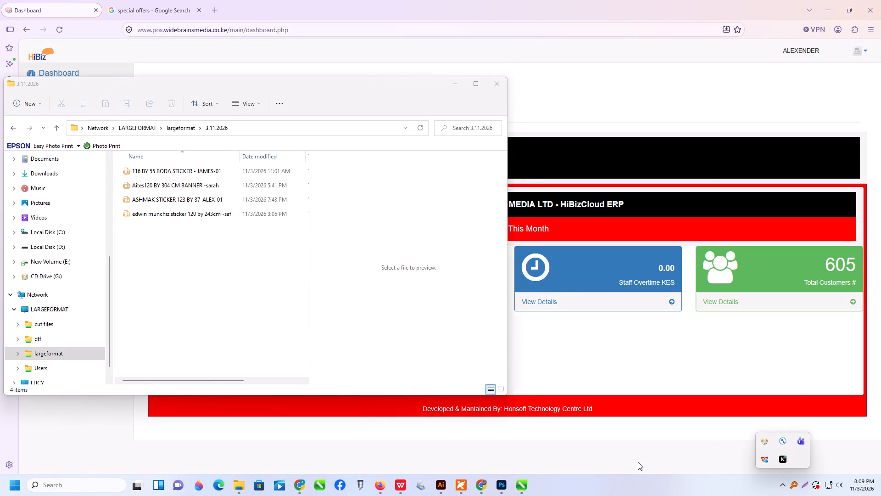
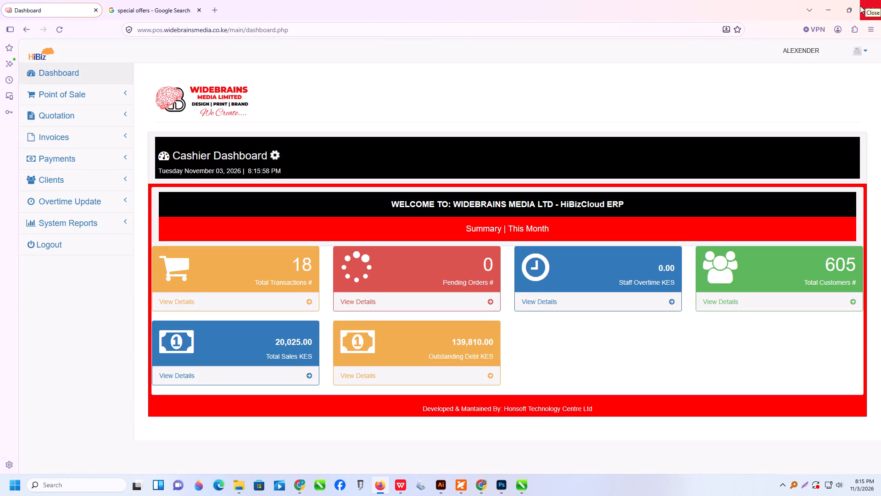
Minimise the browser, close the three open folder windows and minimise the FIRE DUDU PDF to clear the desktop.
click(831, 7)
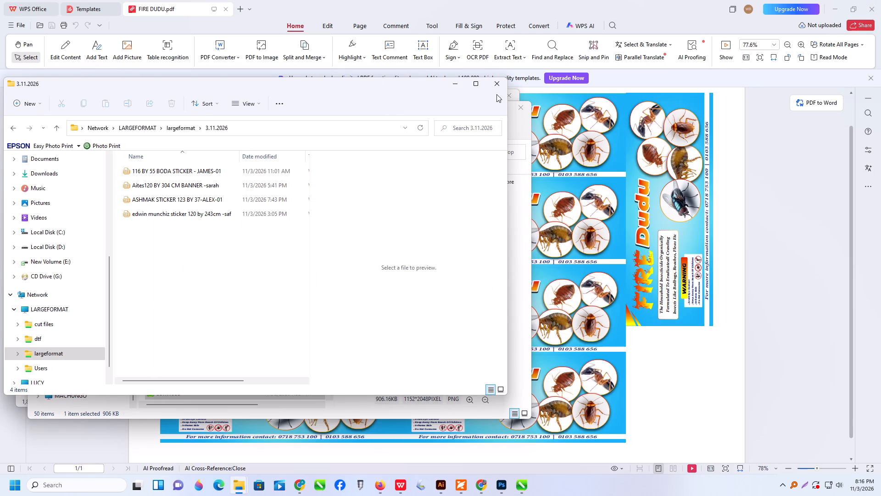
click(499, 86)
click(522, 105)
click(513, 95)
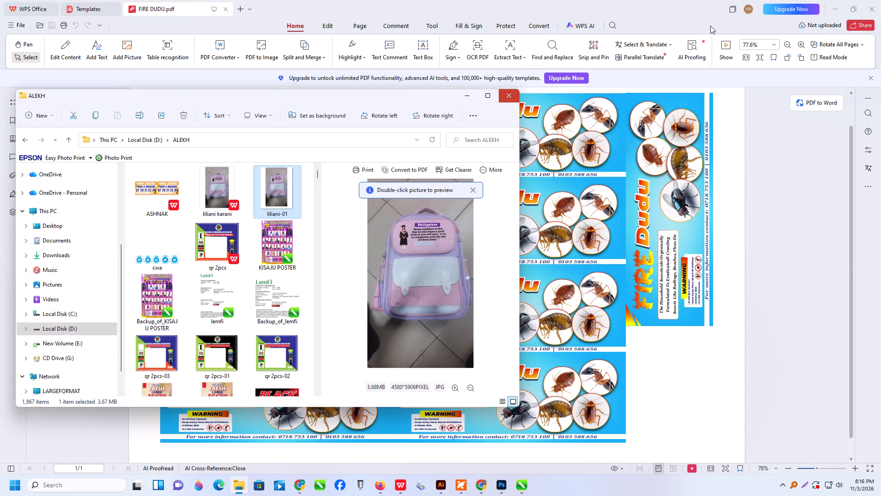
click(832, 2)
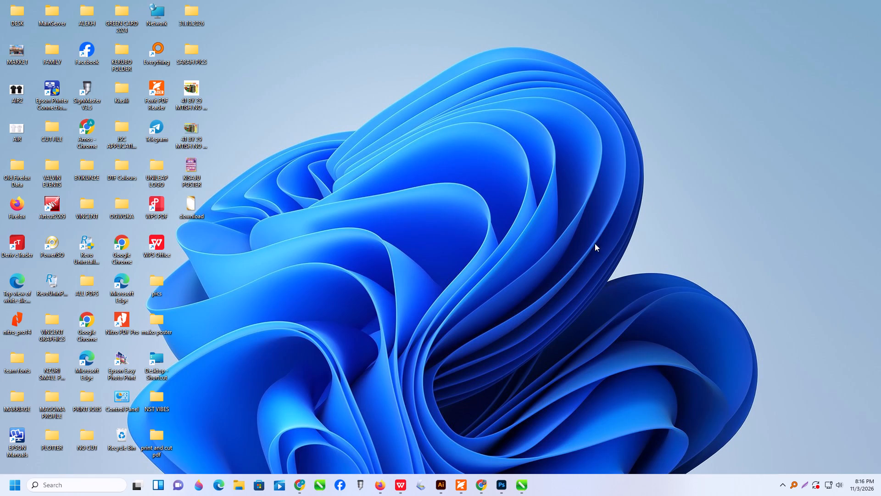
Switch back to Firefox, create a new point-of-sale entry and add the service tic tac with quantity 1 at unit price 50.
click(379, 480)
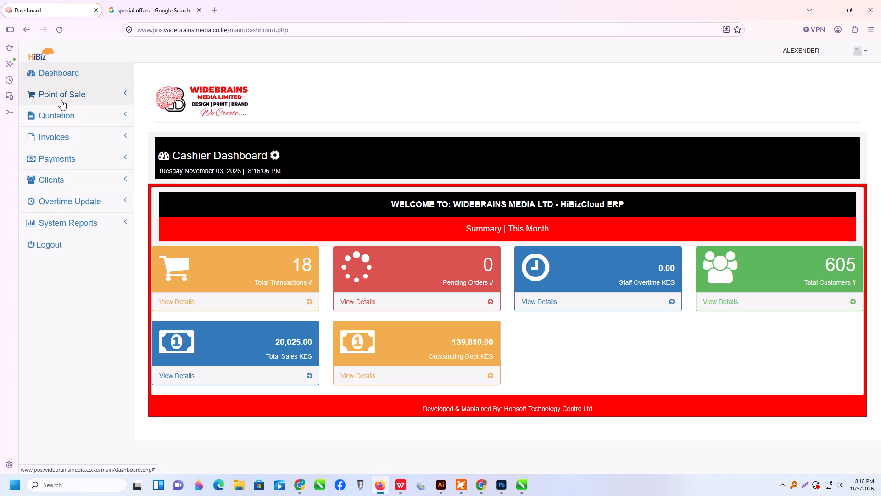
click(61, 100)
click(66, 111)
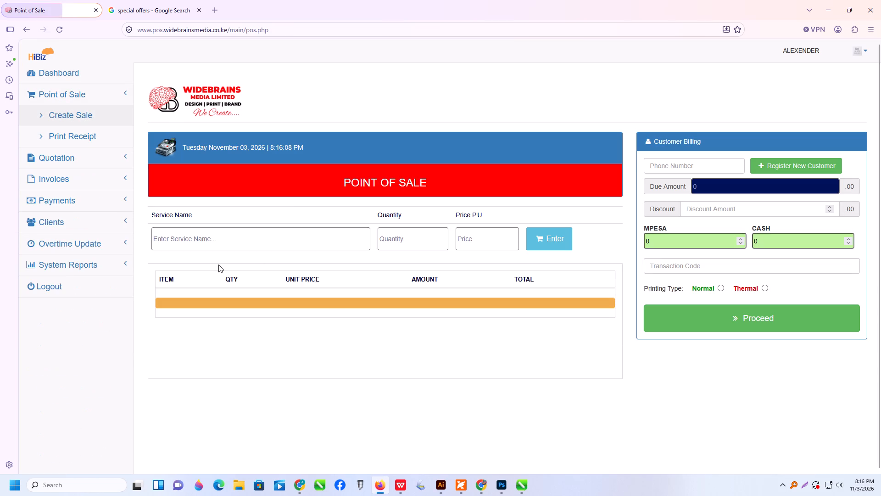
click(207, 241)
text(tic)
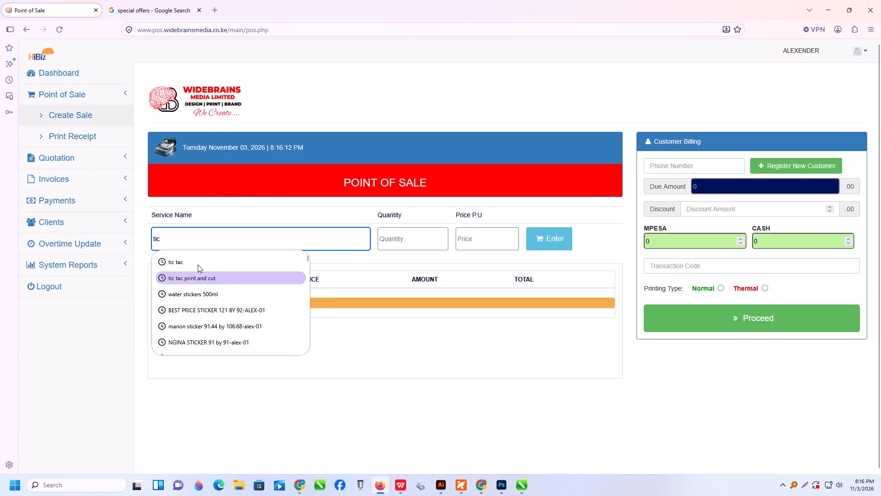
drag(197, 264, 220, 264)
click(387, 236)
key(1)
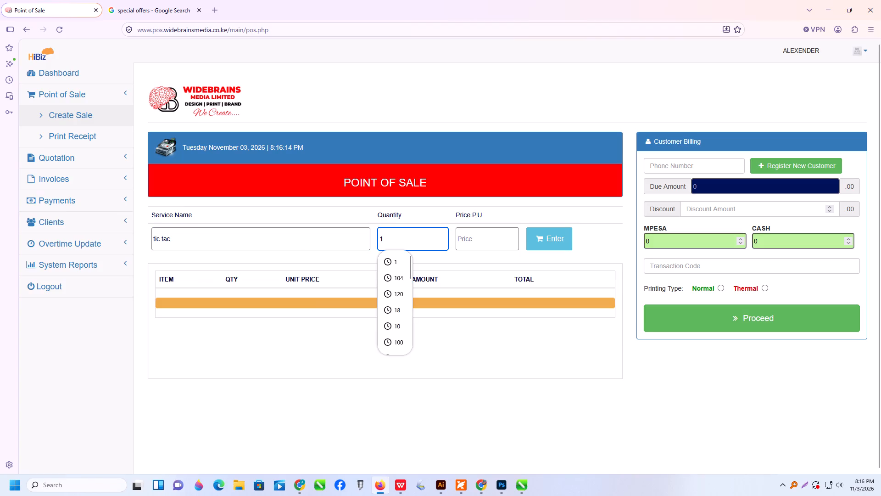
click(492, 237)
text(50)
key(Return)
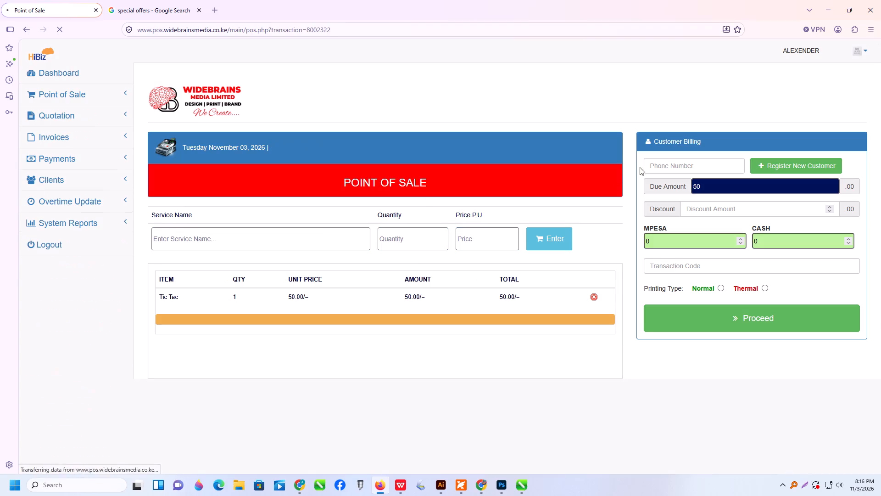
Bill the sale to customer DUDU with discount 0, MPESA payment 50 and Normal printing, and proceed to the receipt.
click(666, 162)
text(dus)
key(BackSpace)
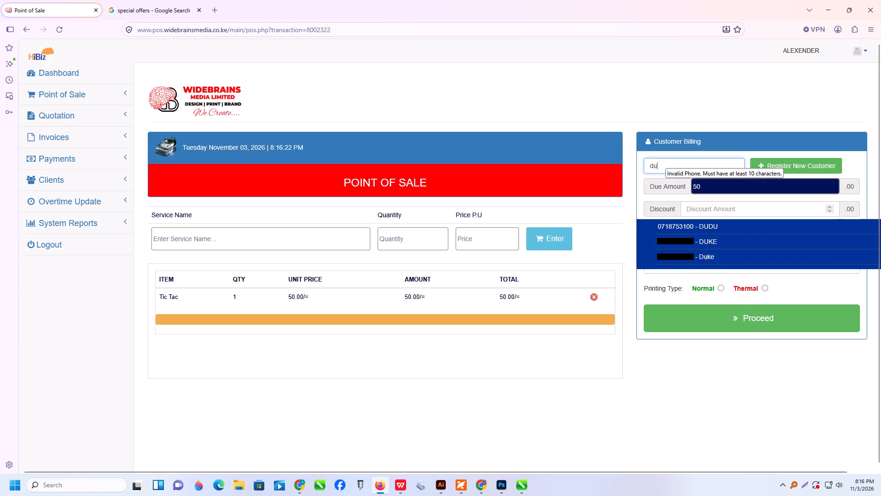
text(du)
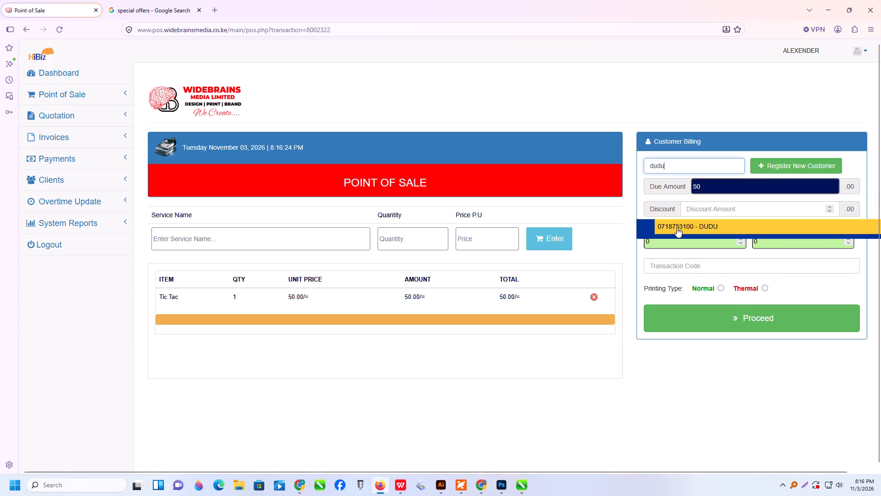
click(677, 227)
click(709, 210)
key(0)
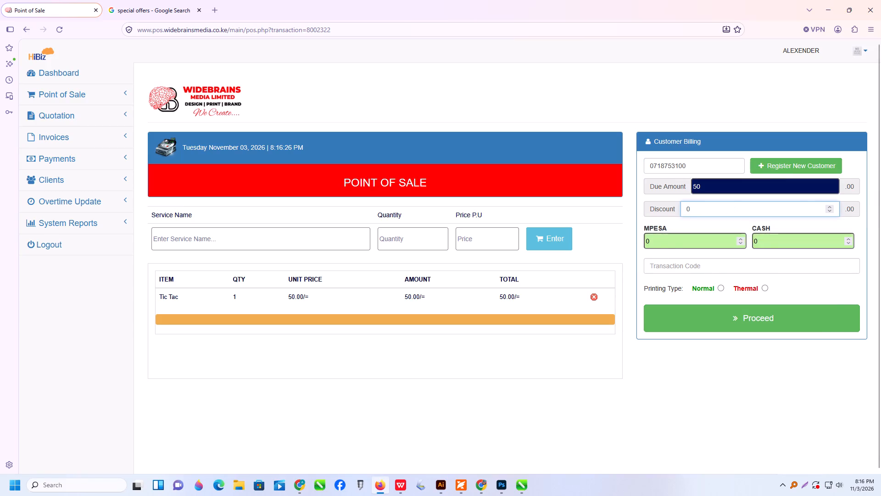
drag(657, 238, 639, 242)
text(50)
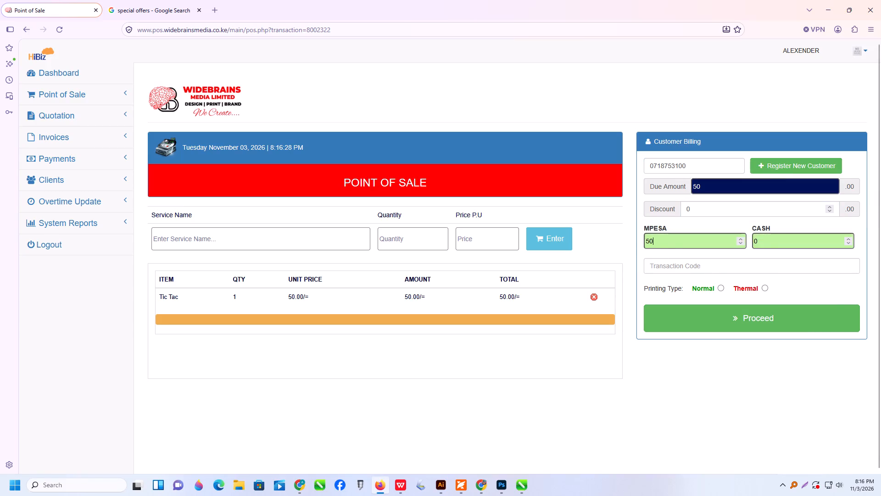
click(721, 289)
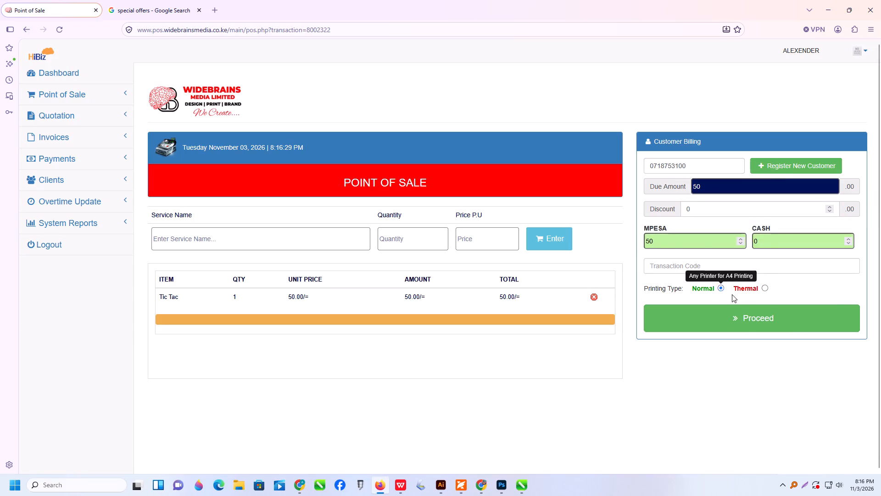
click(755, 320)
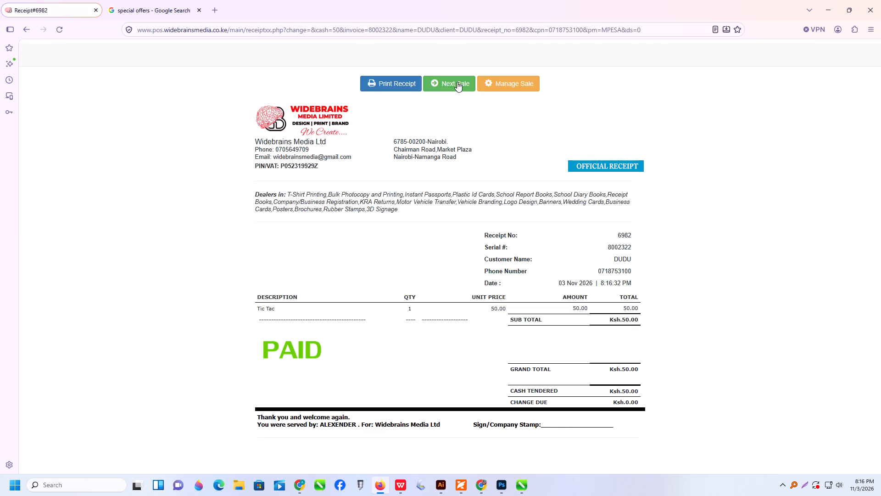
Leave the receipt for the next sale and return to the cashier dashboard.
click(451, 83)
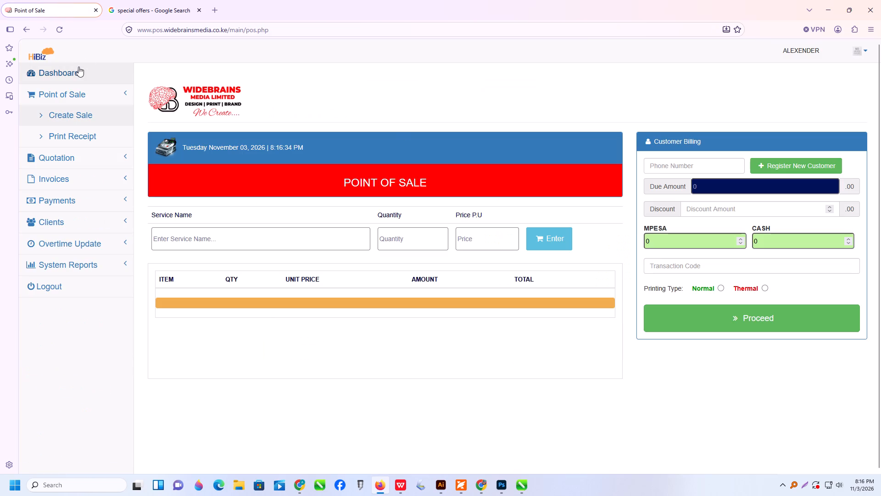
click(78, 67)
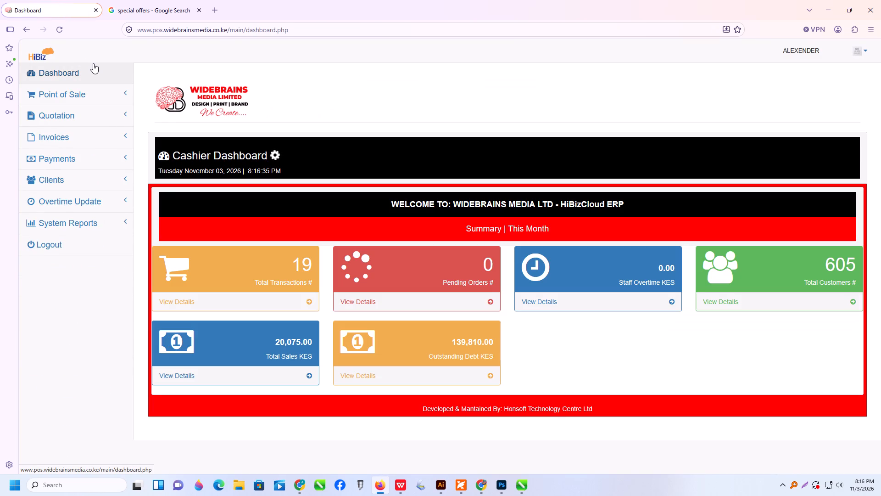